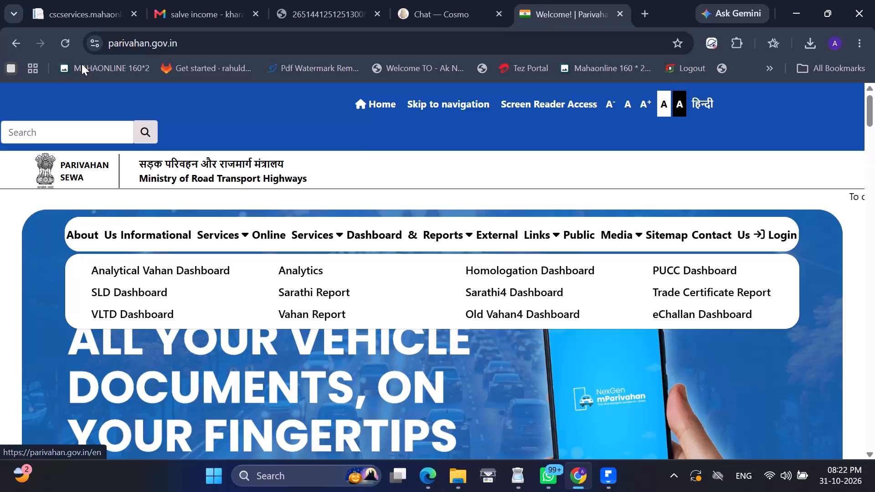
Reload the Parivahan Sewa home page.
scroll(365, 133, "up", 4)
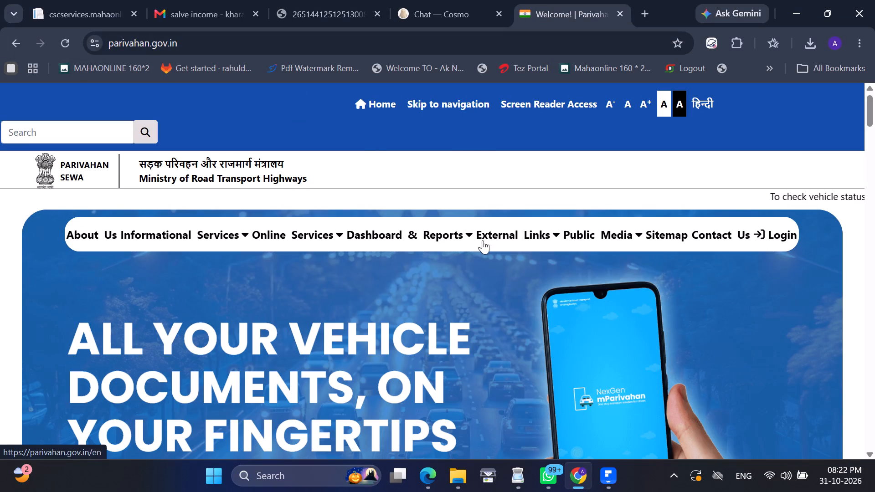
left_click_drag(199, 47, 203, 44)
left_click(218, 42)
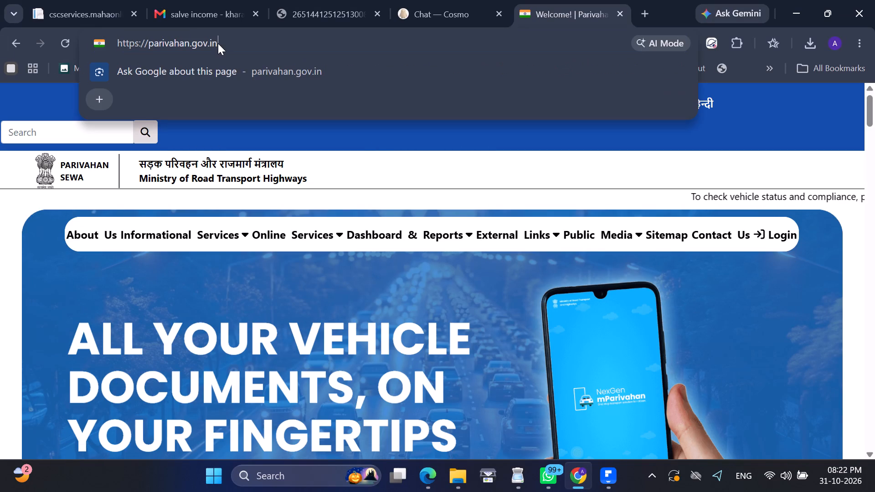
left_click(57, 40)
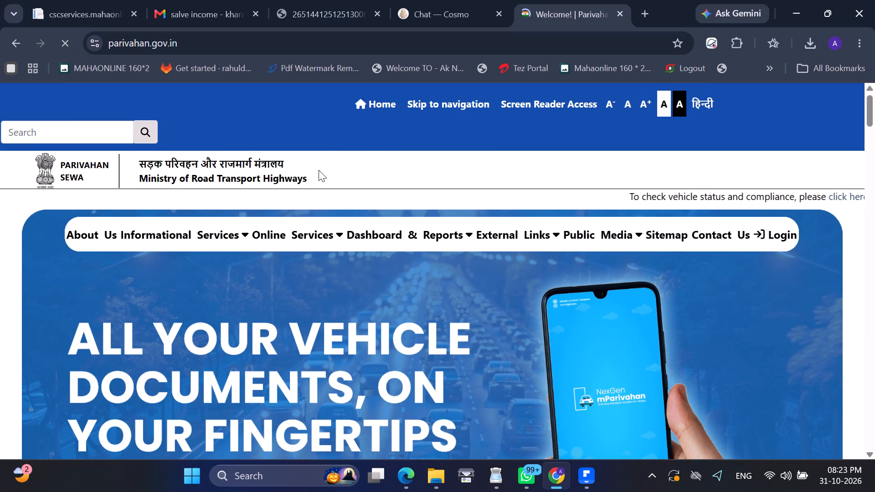
left_click(430, 0)
left_click(482, 0)
left_click(538, 0)
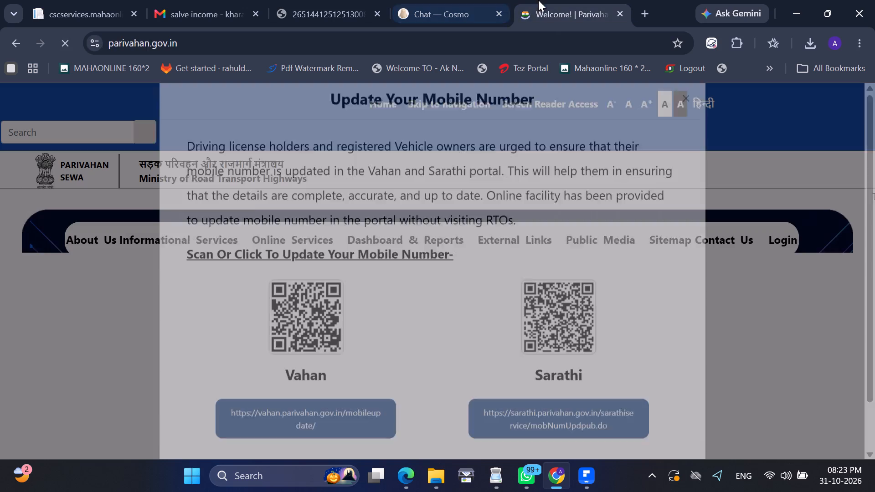
Open the Sarathi portal through the Sarathi link in the mobile number notice and go to its state selection page.
left_click(551, 444)
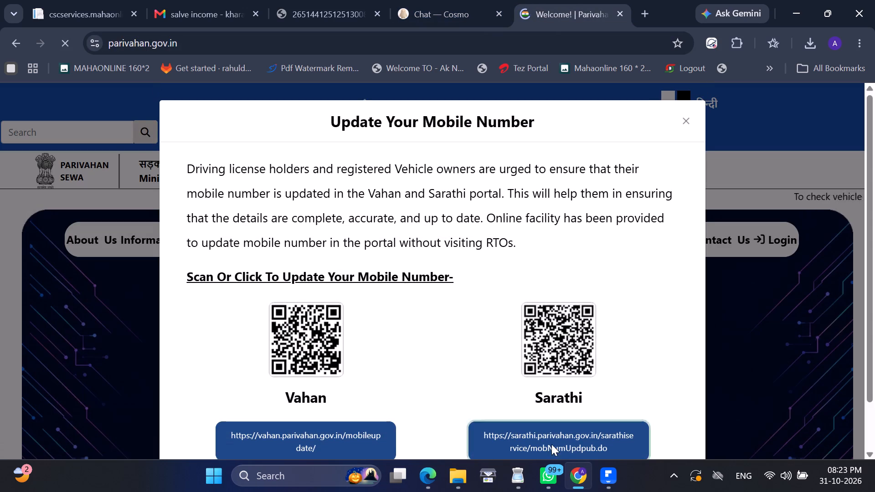
left_click(502, 0)
left_click(552, 0)
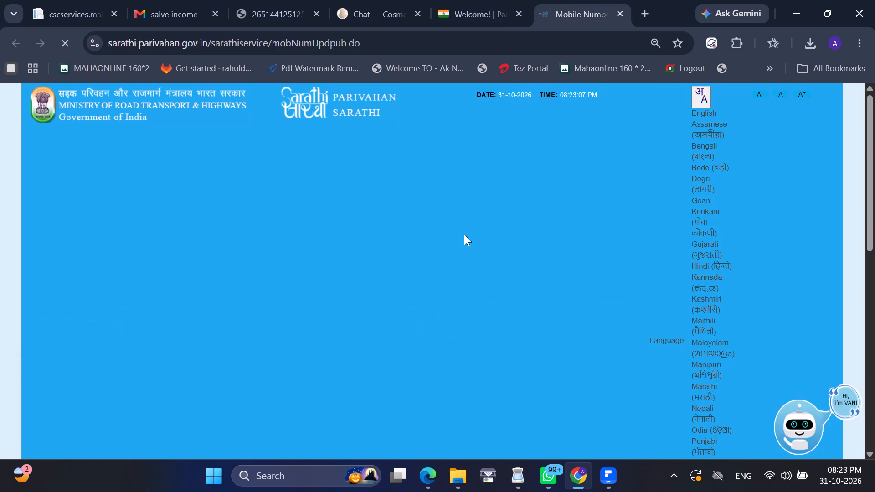
left_click(464, 234)
scroll(518, 211, "up", 5)
left_click(457, 236)
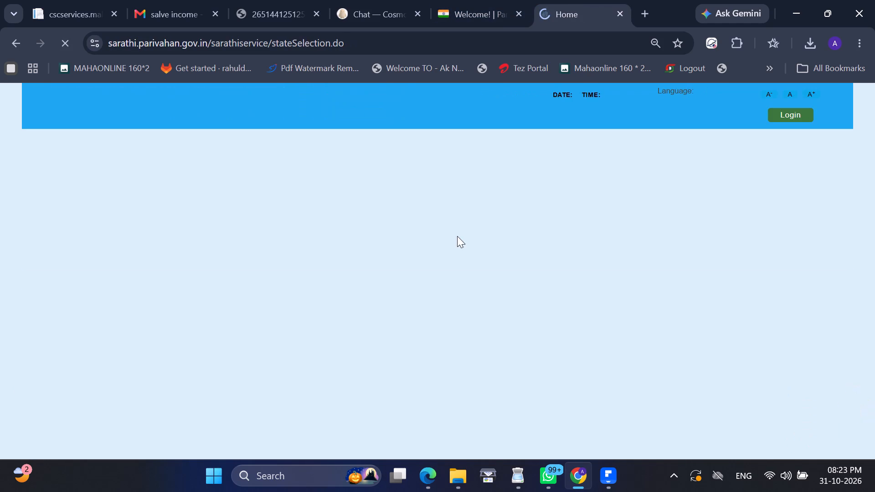
left_click(484, 0)
left_click(554, 0)
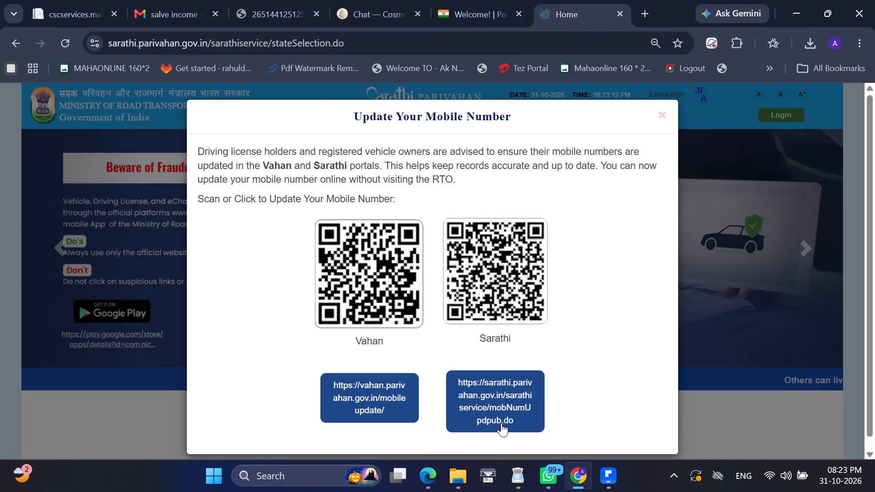
Dismiss the mobile number notice and select Maharashtra as the state for the Sarathi services.
scroll(741, 399, "down", 4)
left_click(769, 427)
scroll(510, 349, "down", 3)
scroll(402, 434, "down", 4)
left_click(425, 274)
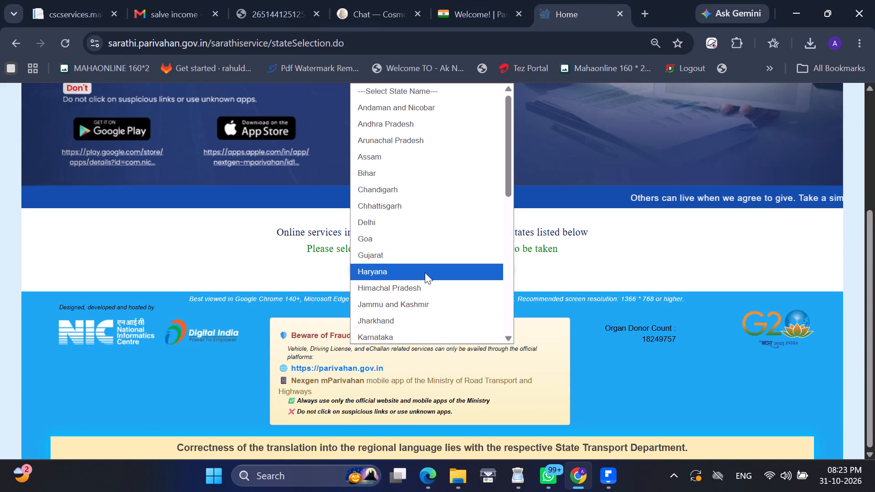
key("m")
key("Down")
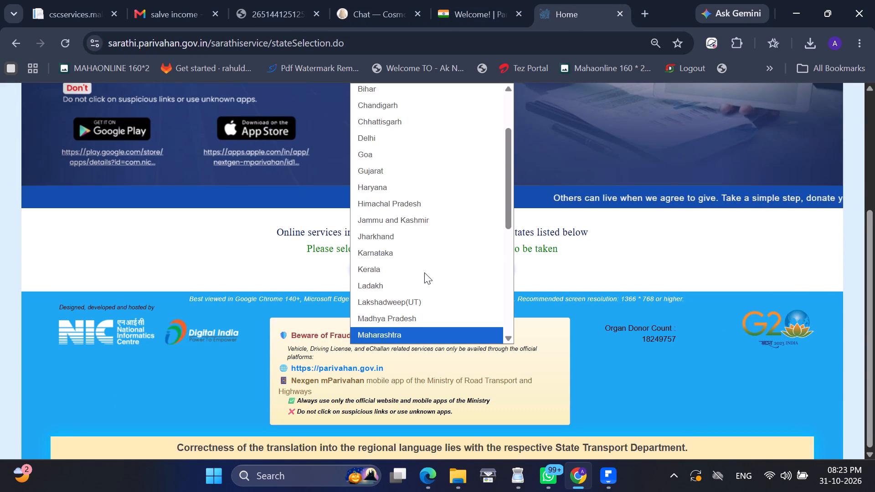
key("Return")
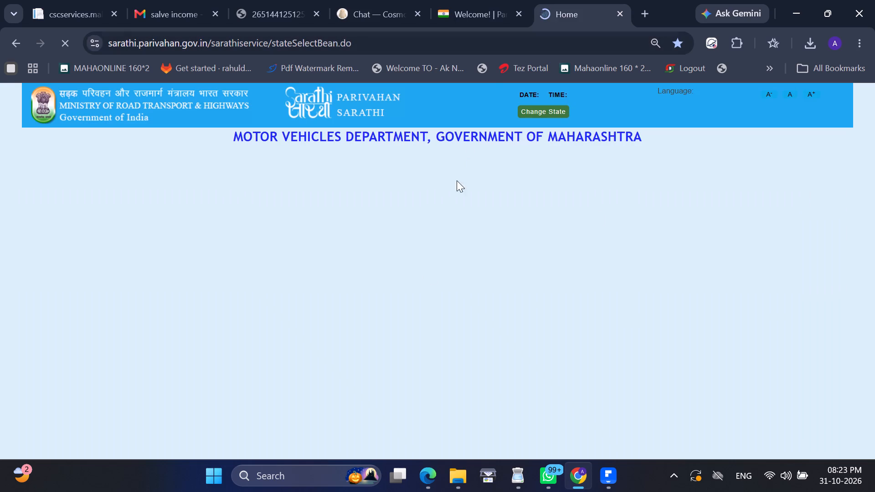
left_click(664, 106)
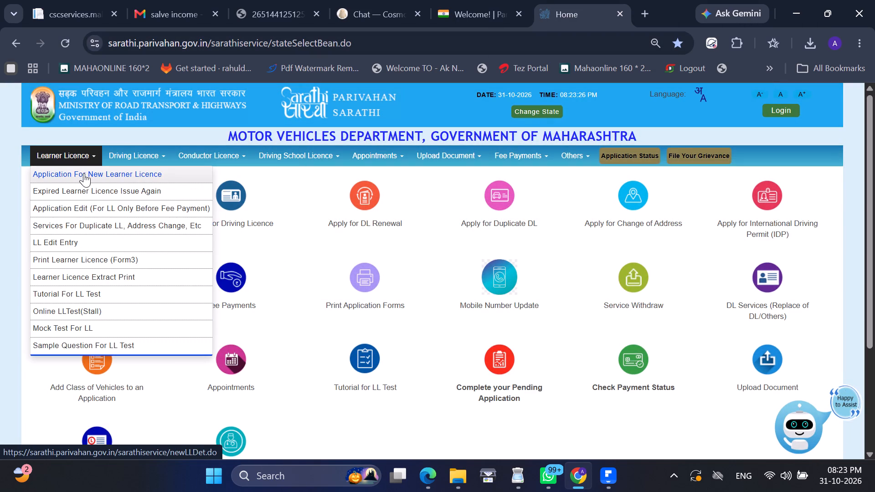
Start an application for a new learner licence and continue past the instructions to the application form.
left_click(84, 173)
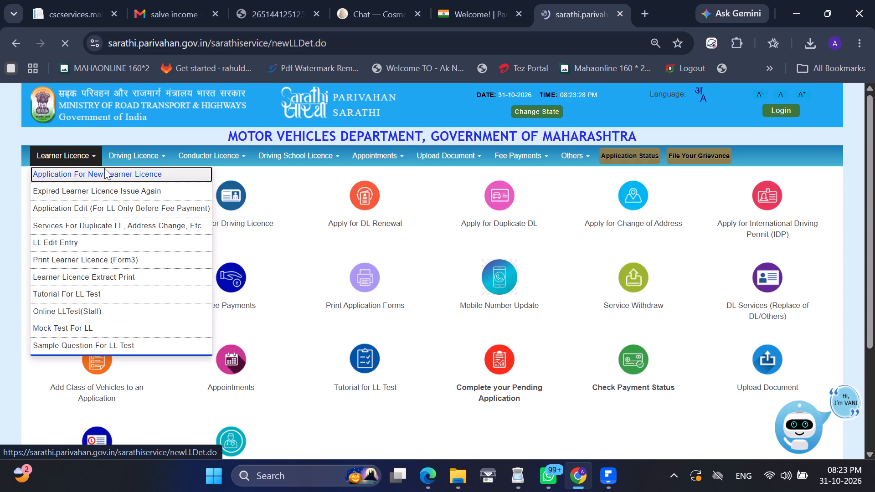
left_click(494, 0)
left_click(557, 0)
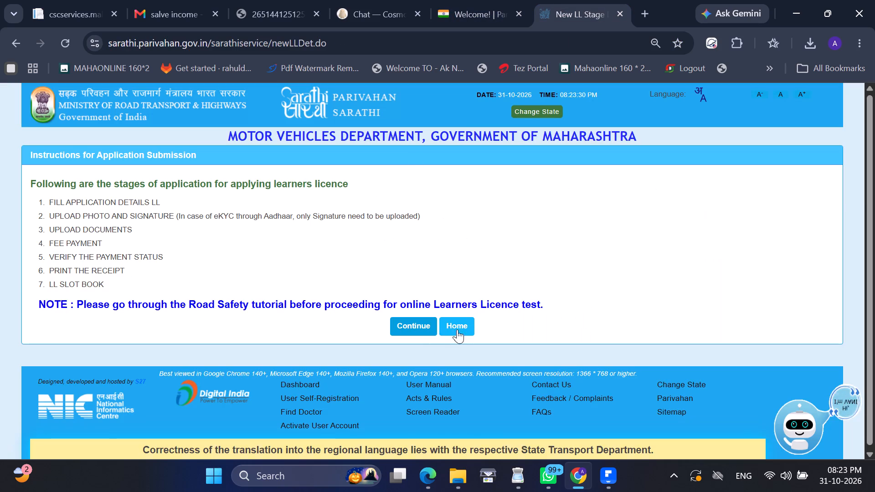
left_click(429, 329)
left_click(489, 0)
left_click(563, 0)
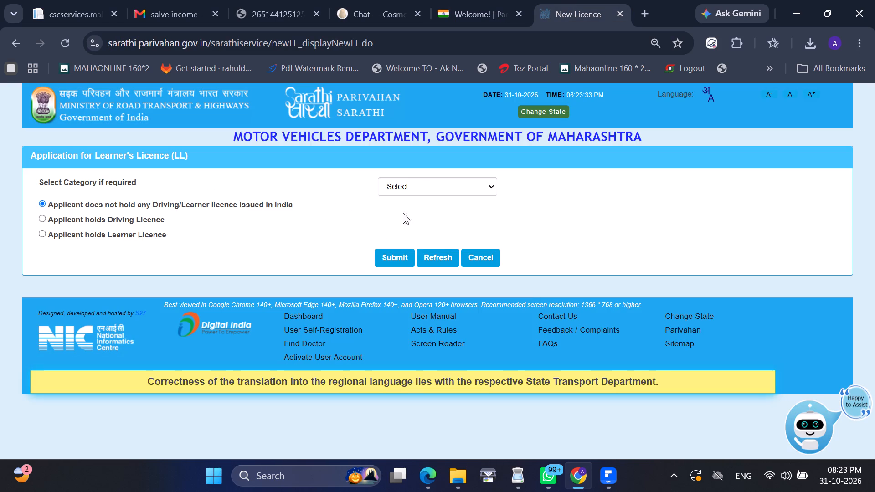
Open the list of applicant categories in the learner's licence application form.
left_click(425, 188)
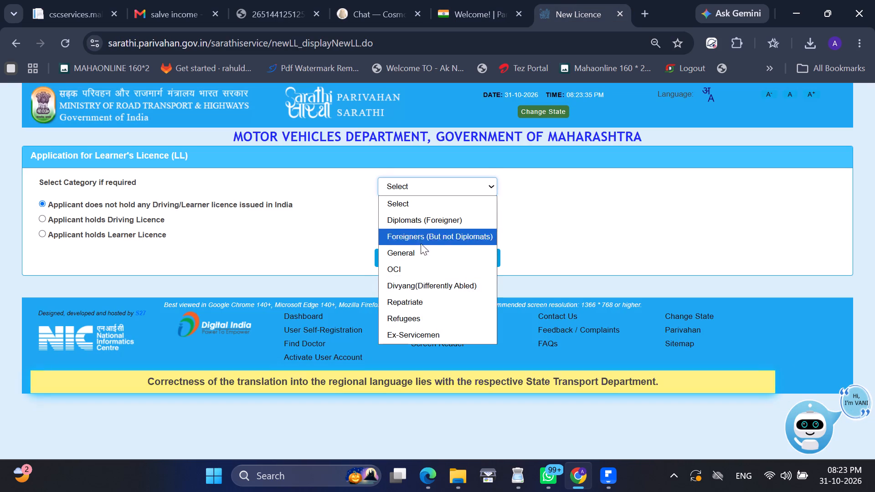
left_click(622, 225)
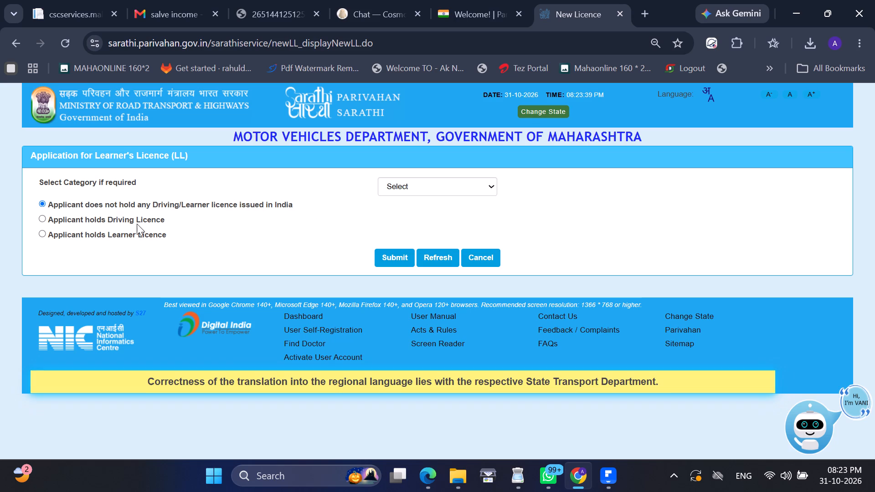
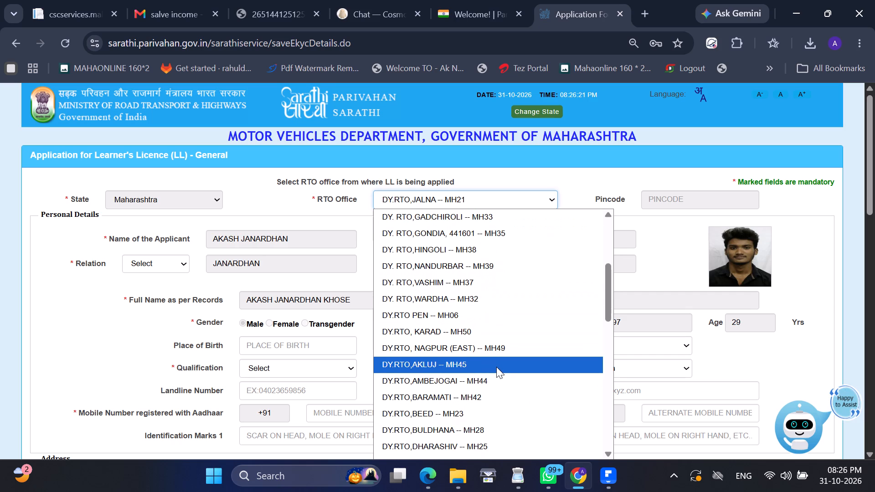
Set the RTO office for the learner's licence application to RTO, Chhatrapati Sambhajinagar -- MH20.
scroll(496, 367, "down", 1)
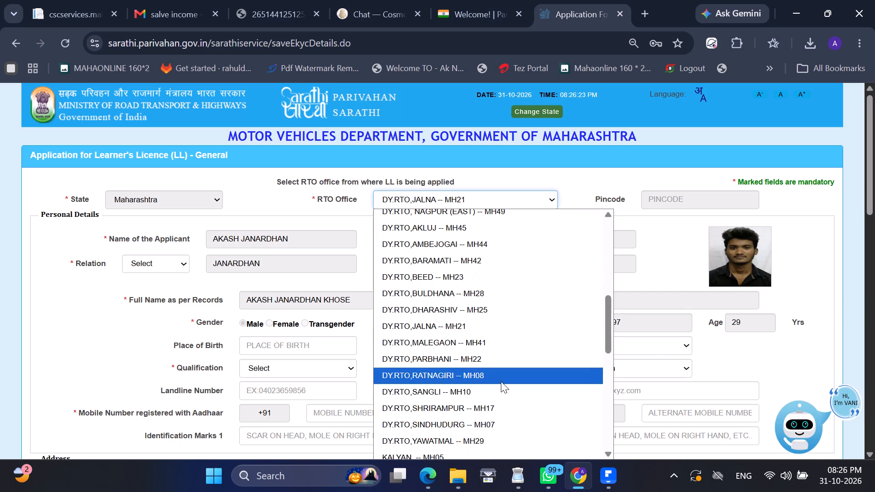
scroll(500, 380, "down", 5)
scroll(501, 448, "down", 4)
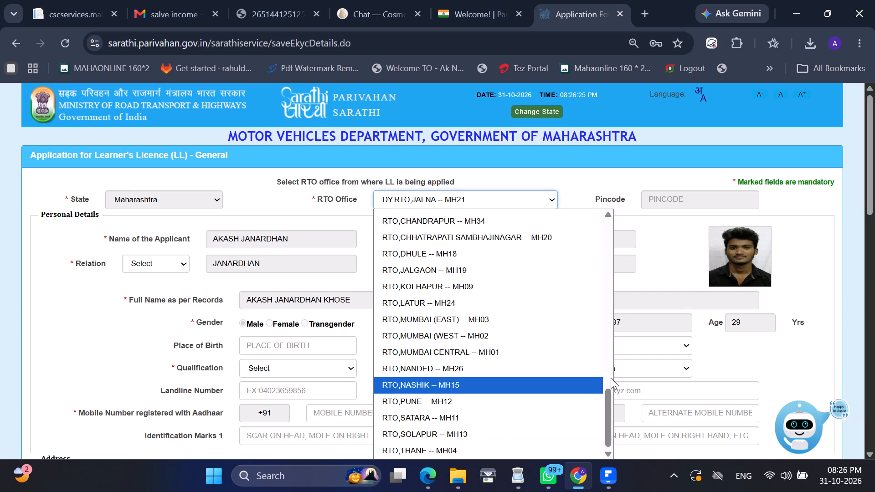
left_click(546, 241)
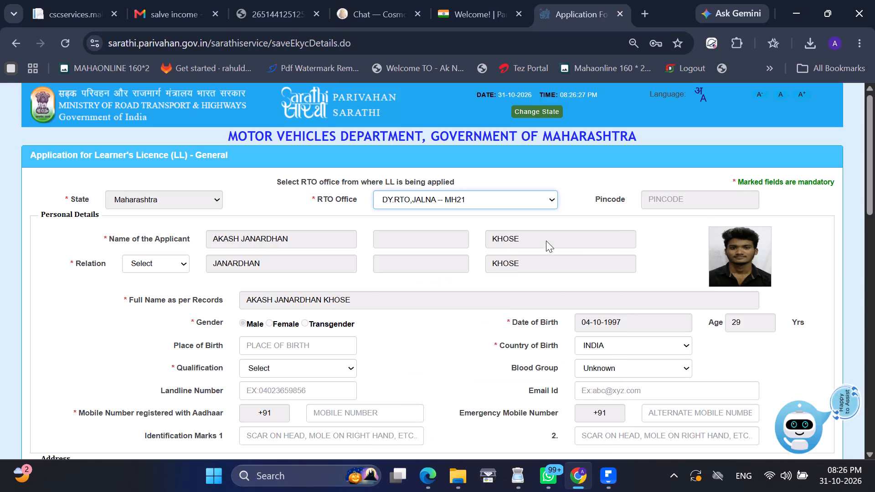
Set the applicant's relation to Father in the personal details.
scroll(268, 293, "down", 1)
left_click(157, 188)
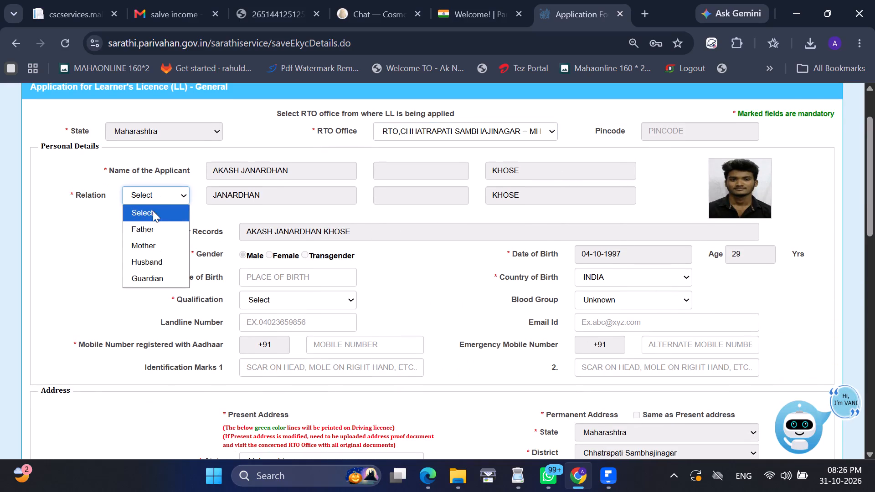
left_click(154, 229)
Begin filling in the mobile number registered with Aadhaar in the personal details.
scroll(276, 239, "down", 1)
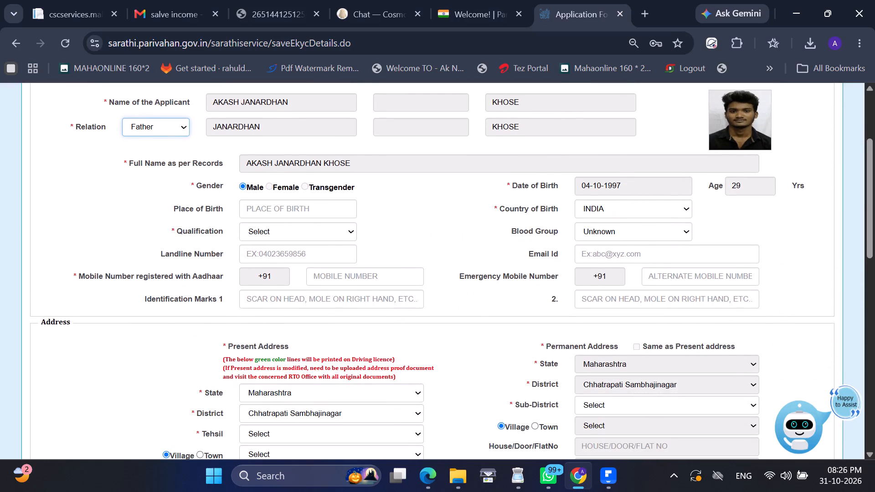
left_click(360, 277)
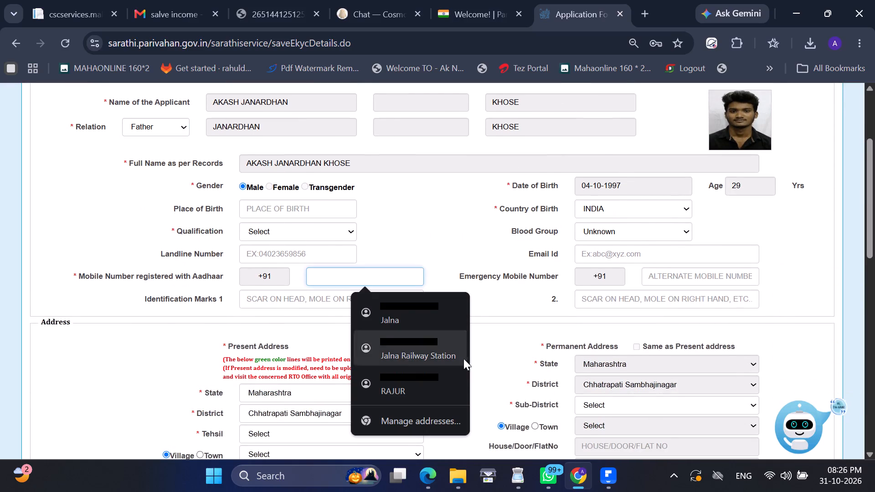
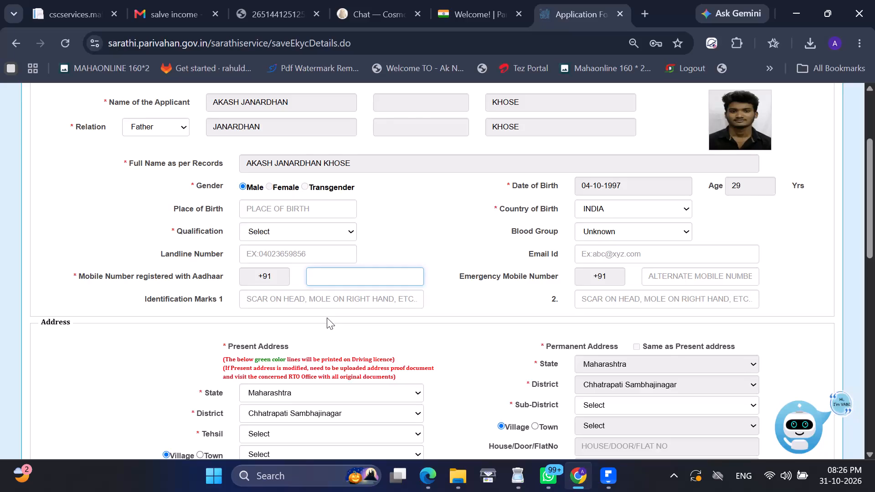
Paste the copied mobile number into the browser's address bar to view it for the application form.
left_click(338, 44)
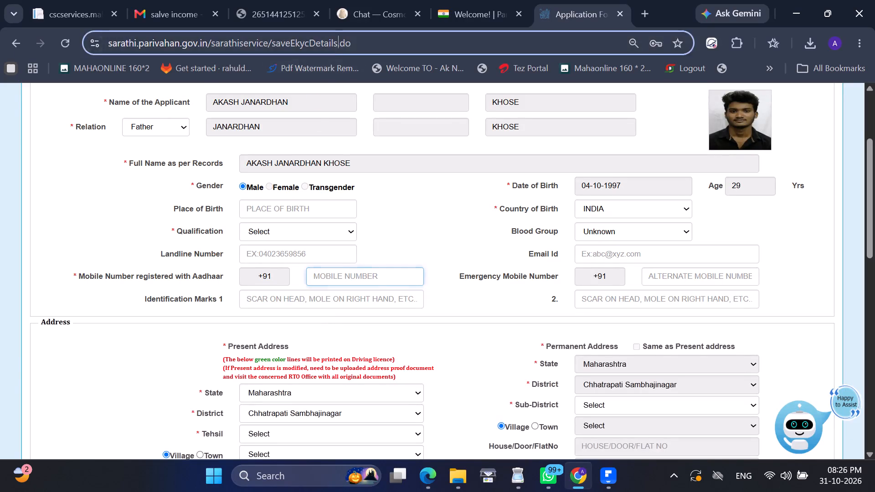
key("ctrl+v")
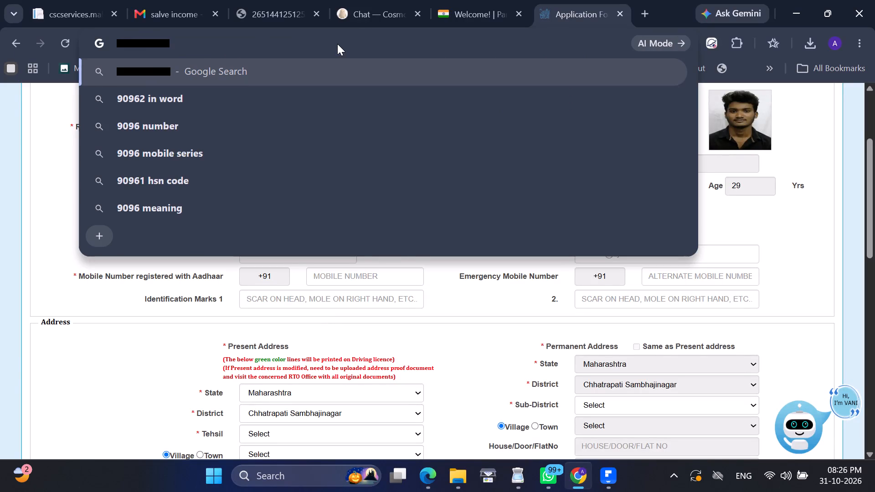
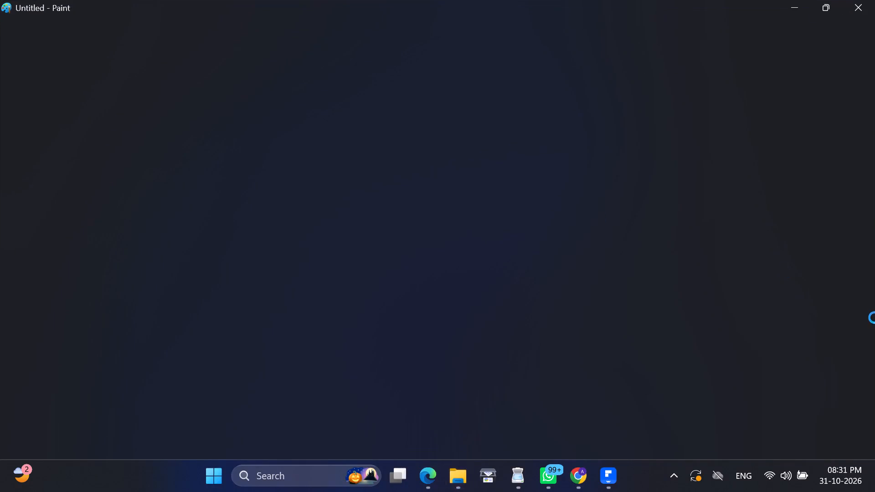
Trim the blank paper above and below the signature to make the image about 1126 × 772 px, and save it.
scroll(448, 344, "down", 6)
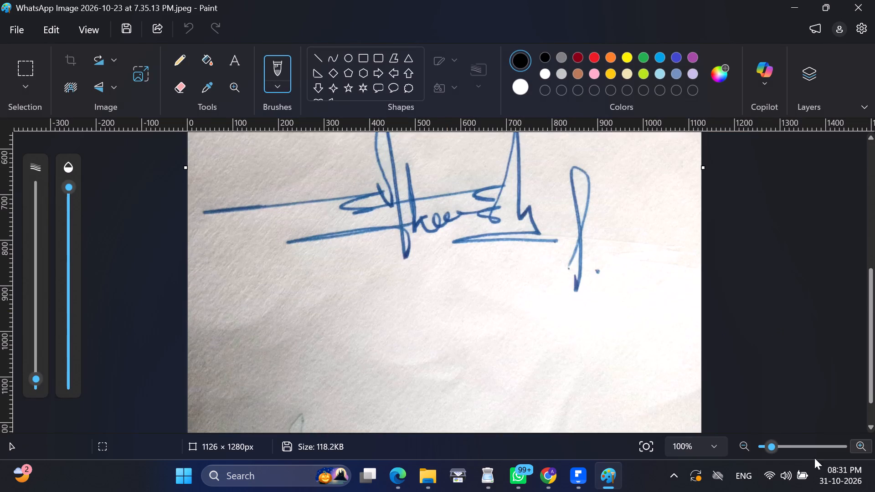
left_click_drag(774, 449, 765, 449)
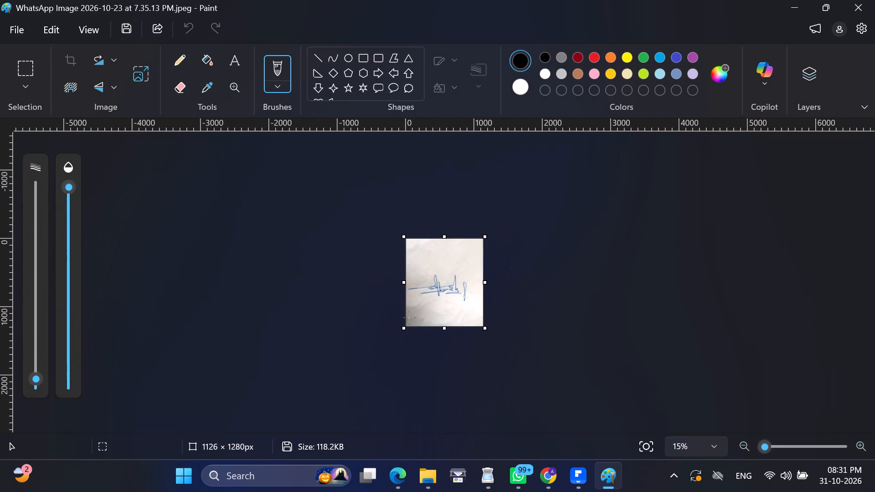
left_click_drag(445, 327, 445, 316)
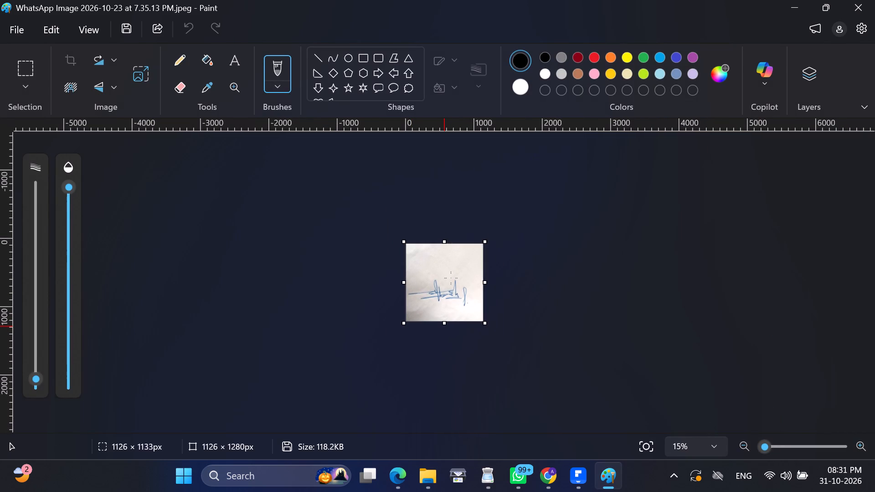
left_click_drag(443, 242, 444, 268)
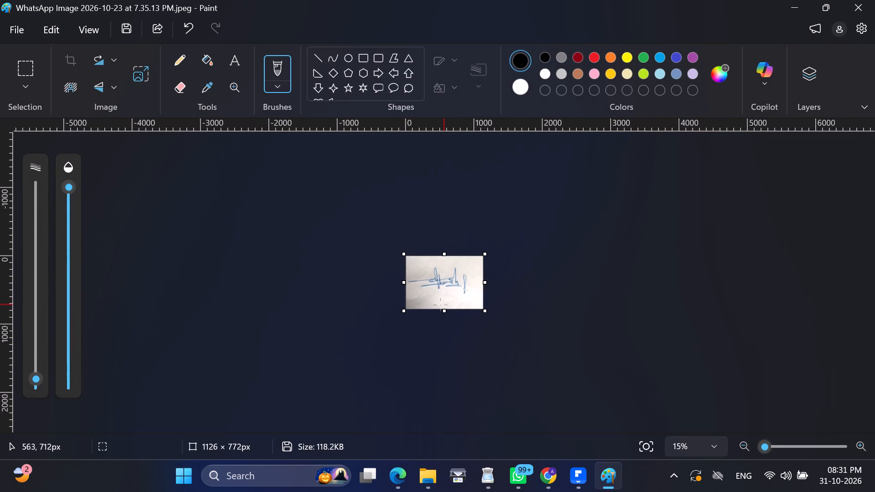
left_click(10, 27)
left_click(54, 145)
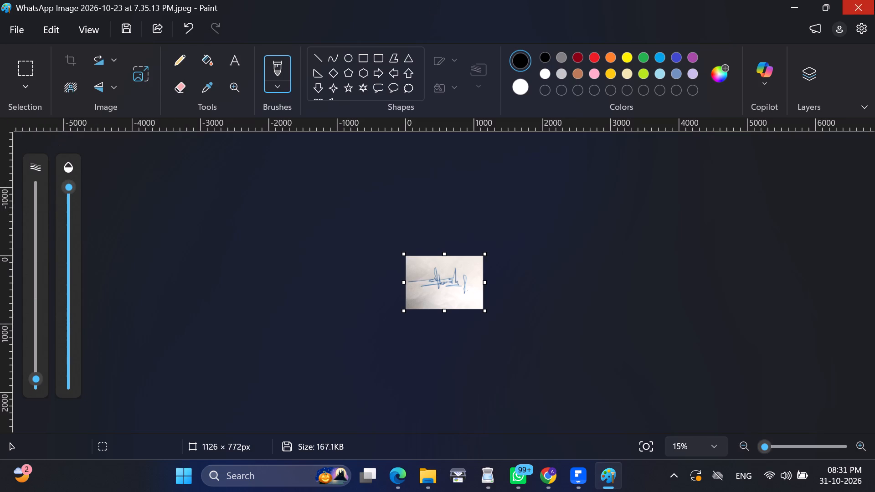
left_click(874, 0)
Select the cropped signature image, WhatsApp Image 2026-10-23 at 7.35.13 PM.jpeg, on New Volume (E:).
left_click(276, 139)
left_click(213, 136)
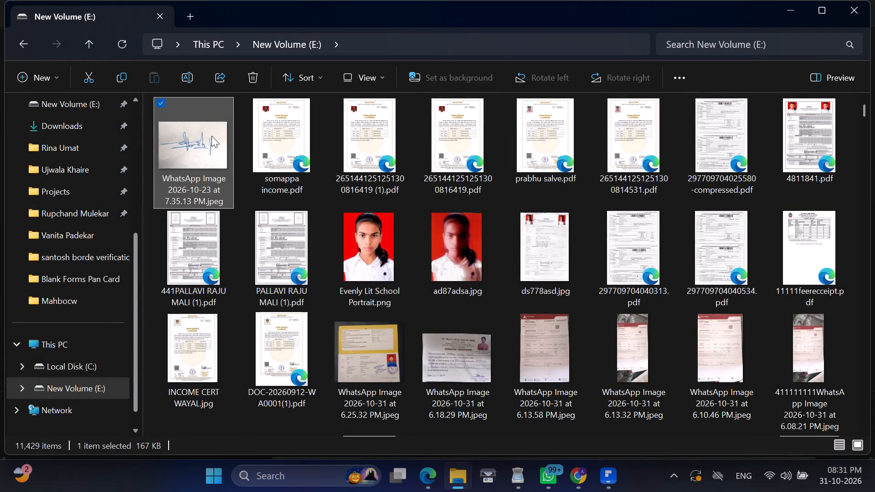
In File Explorer, copy the signature image "WhatsApp Image 2026-10-23 at 7.35.13 PM.jpeg" from New Volume (E:).
key("ctrl+c")
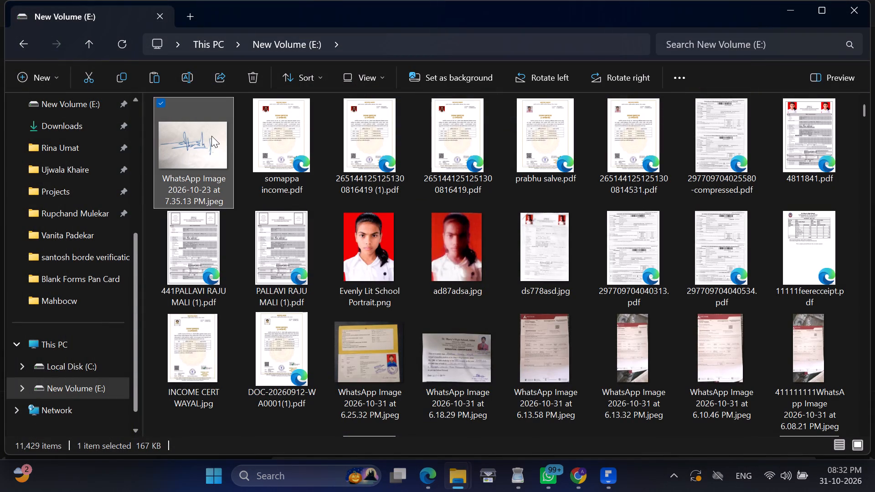
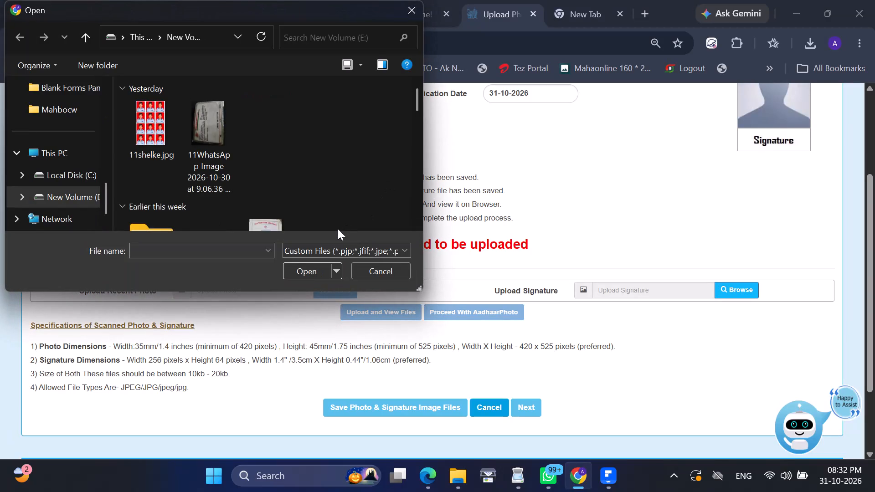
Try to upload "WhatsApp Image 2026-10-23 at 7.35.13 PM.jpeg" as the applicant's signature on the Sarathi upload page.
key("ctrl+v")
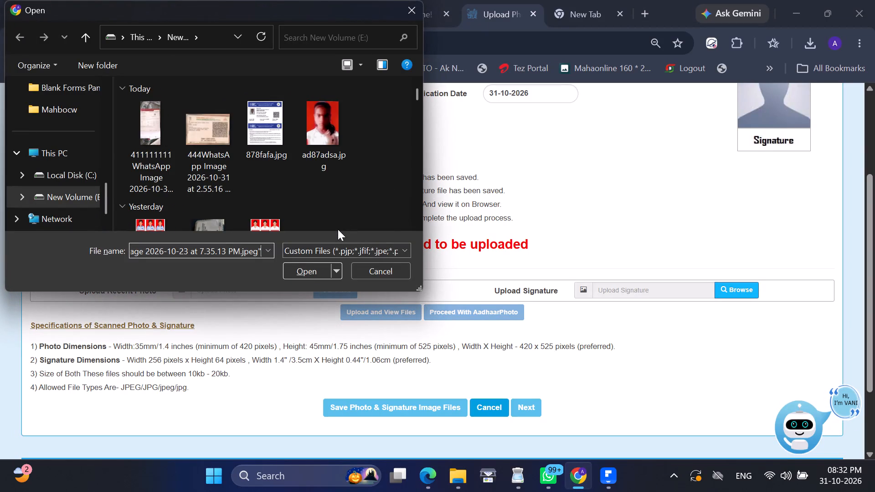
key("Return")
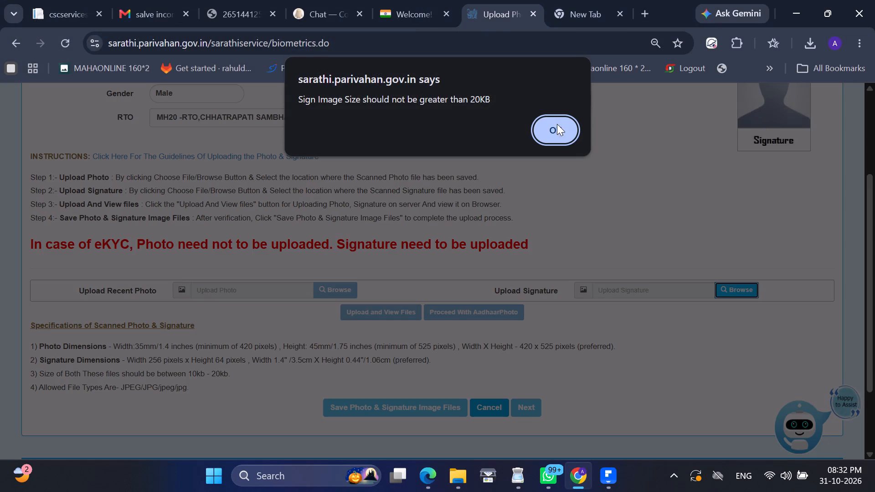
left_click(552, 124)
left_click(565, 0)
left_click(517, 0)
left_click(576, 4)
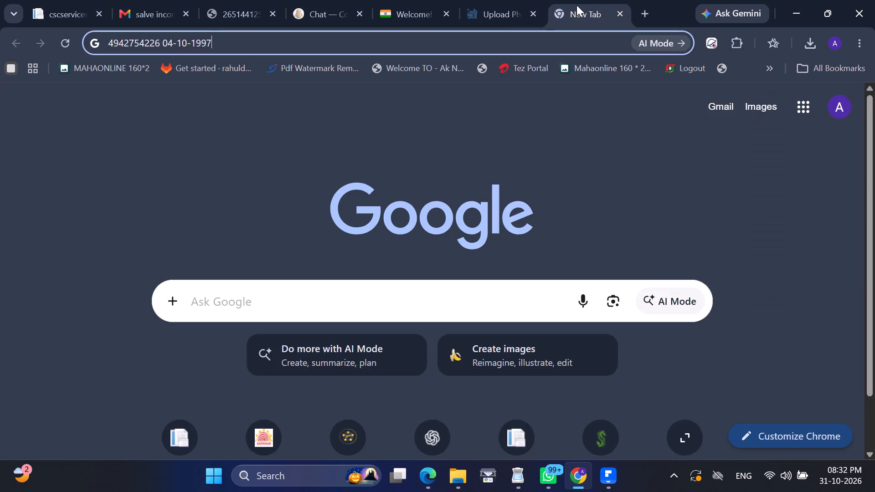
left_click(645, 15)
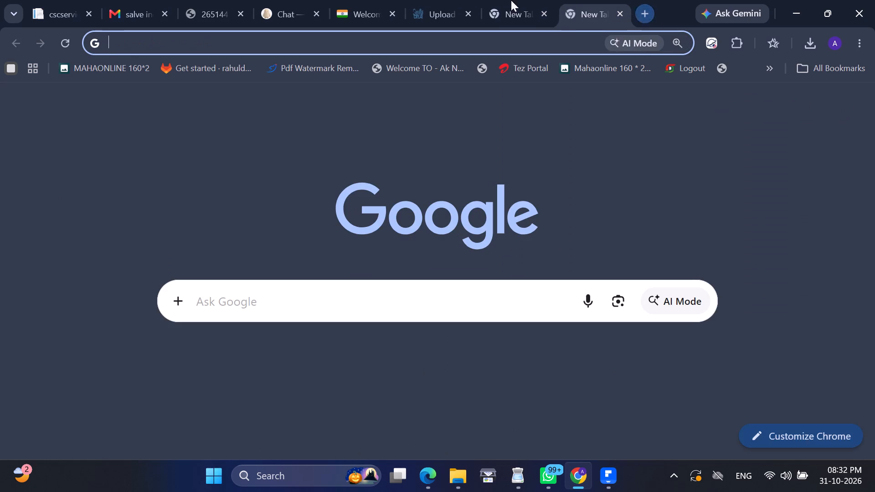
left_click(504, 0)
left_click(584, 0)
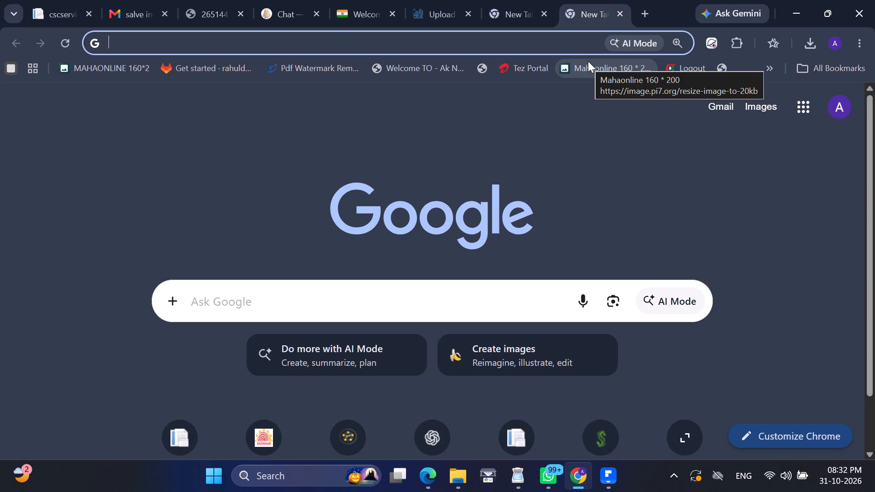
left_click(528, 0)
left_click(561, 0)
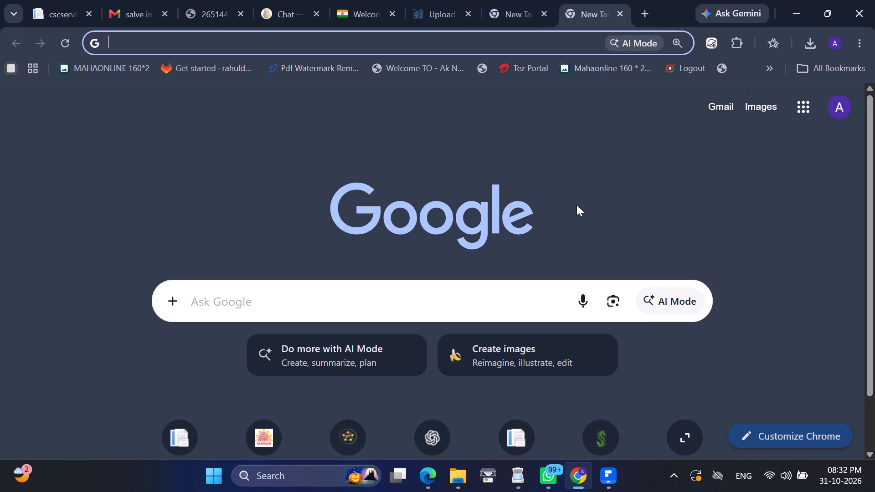
In File Explorer, open the signature image "WhatsApp Image 2026-10-23 at 7.35.13 PM.jpeg" from New Volume (E:) in Paint.
left_click(454, 474)
left_click(355, 395)
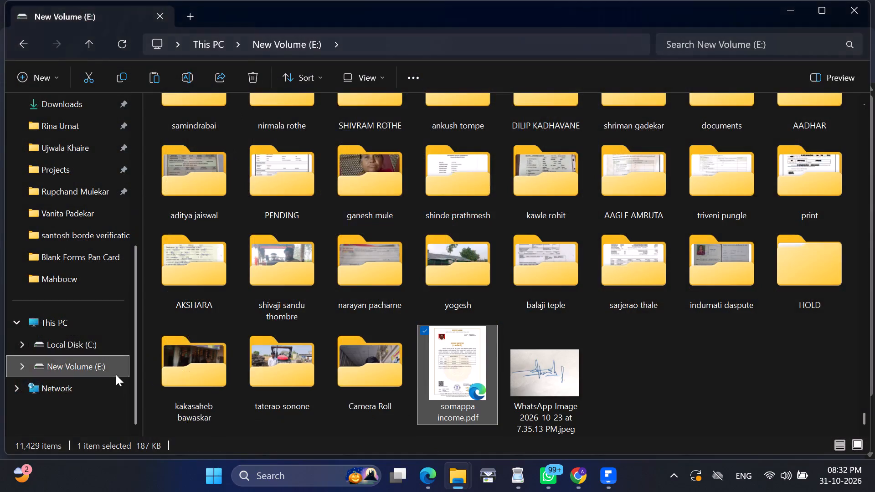
left_click(108, 369)
left_click(198, 136)
right_click(198, 136)
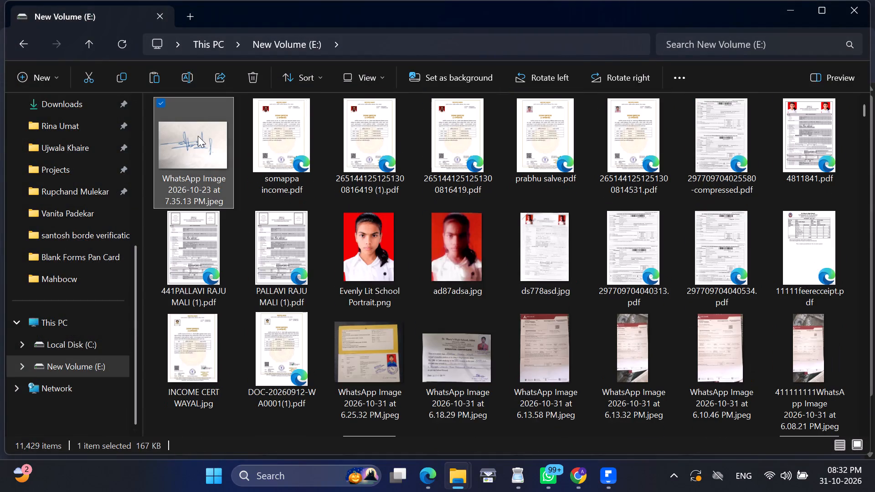
left_click(225, 101)
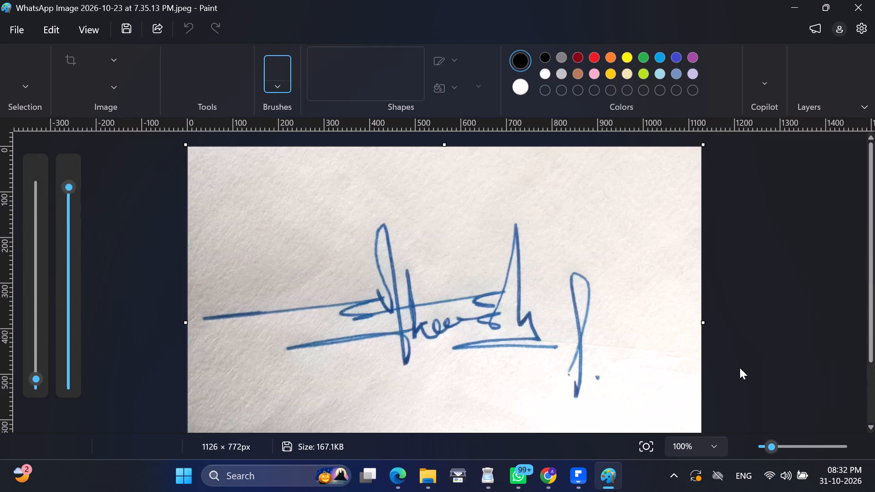
Trim blank paper below and above the signature, reducing the canvas to 1126 × 634 px.
scroll(642, 333, "down", 7)
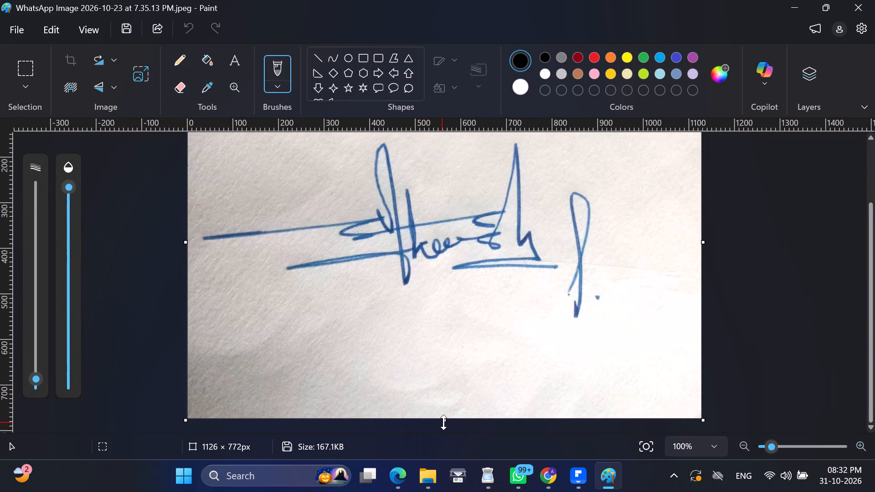
left_click_drag(443, 422, 450, 380)
scroll(519, 262, "up", 13)
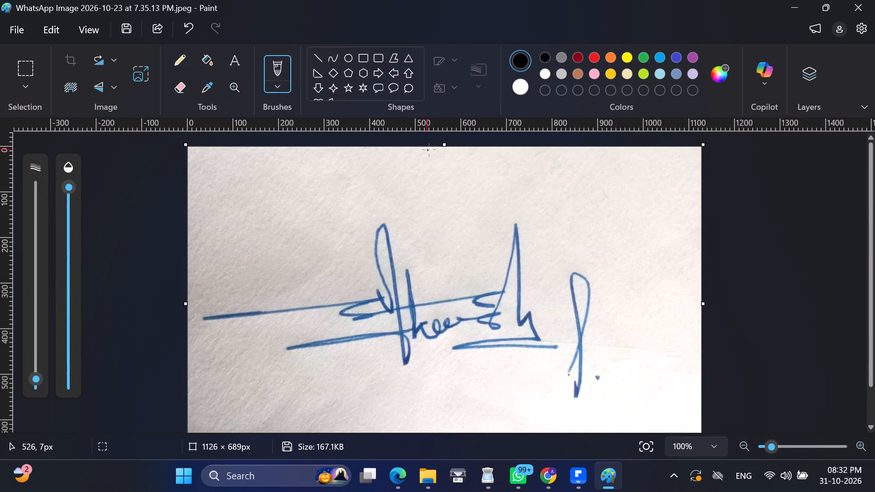
left_click_drag(443, 143, 455, 172)
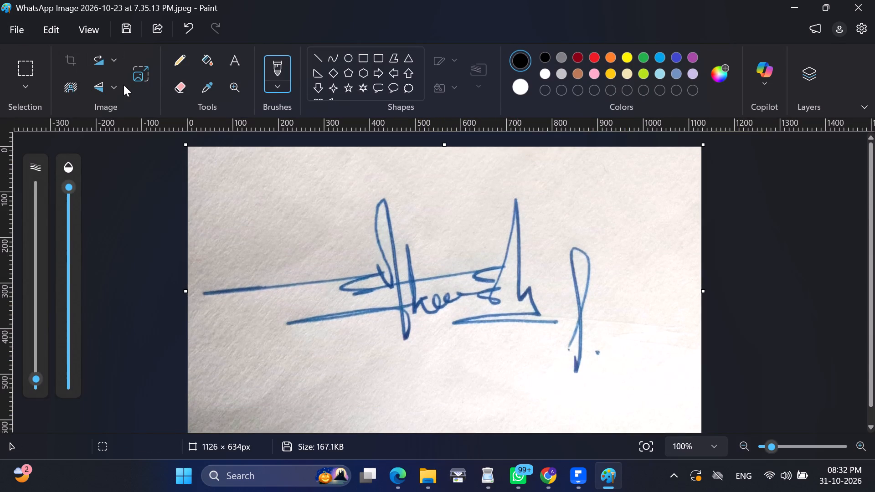
Begin resizing the signature image in pixels, clearing the horizontal size.
left_click(150, 82)
left_click(466, 165)
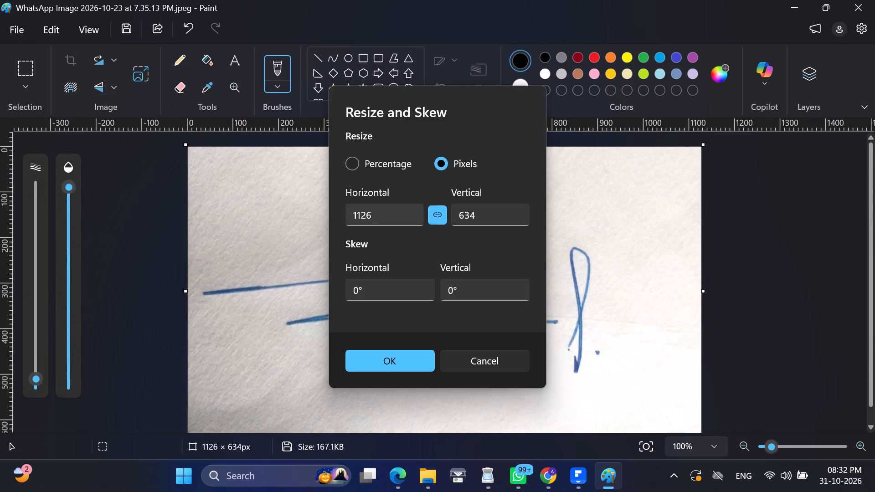
left_click(390, 224)
key("BackSpace")
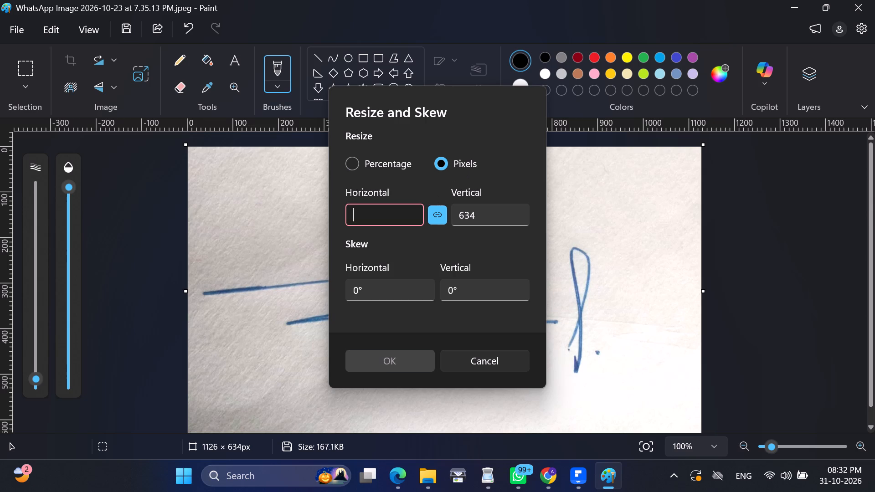
Resize the signature image to 300 pixels wide with its proportions kept, and save the file.
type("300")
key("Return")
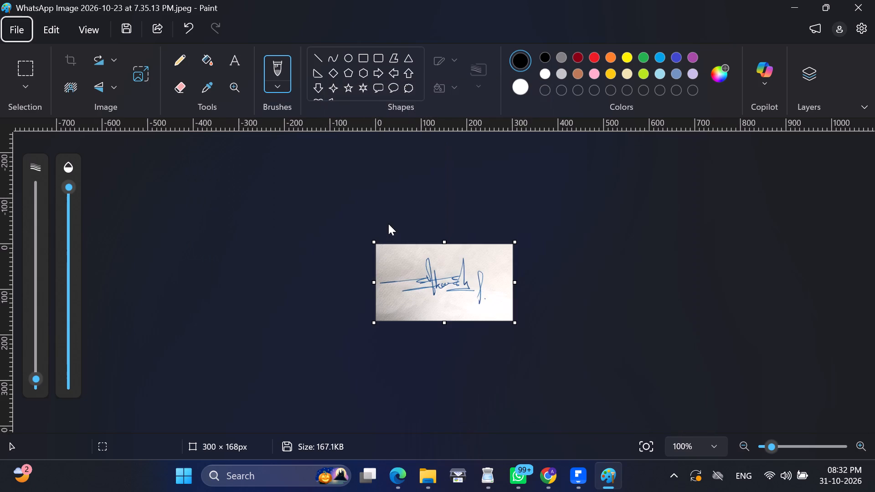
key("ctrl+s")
left_click(18, 31)
left_click(51, 144)
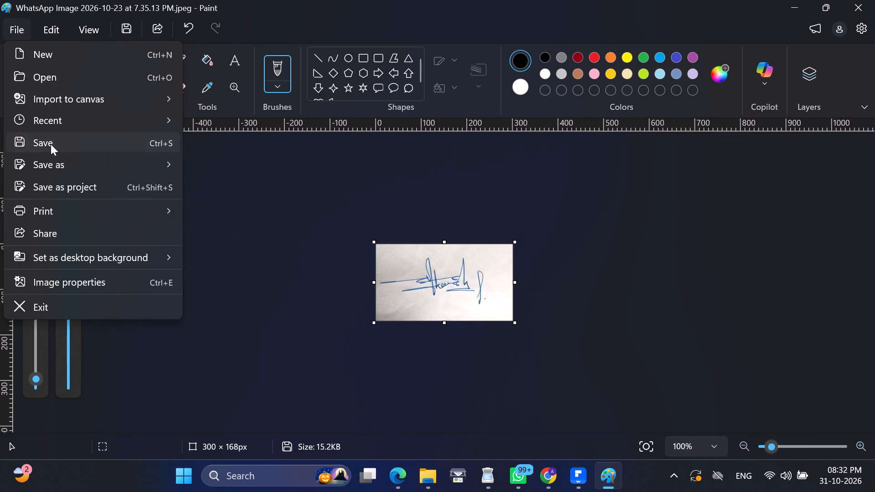
left_click(17, 23)
left_click(53, 169)
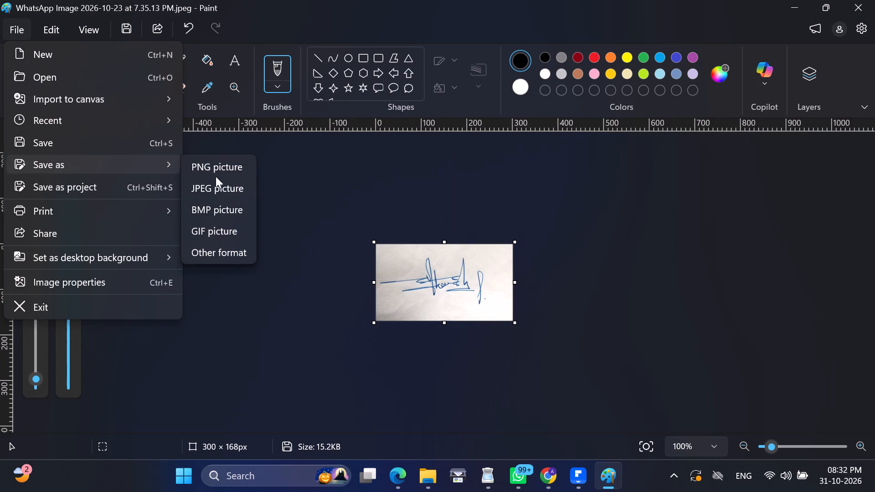
left_click(218, 184)
key("Left")
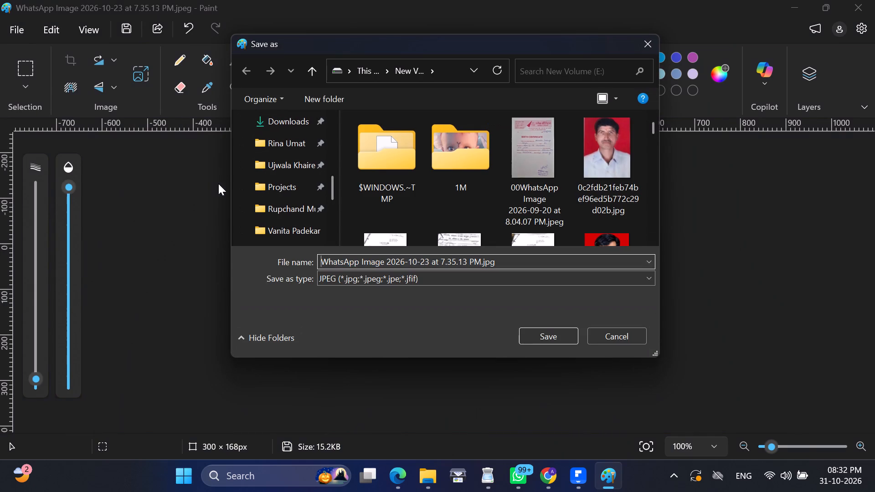
key("ctrl+a")
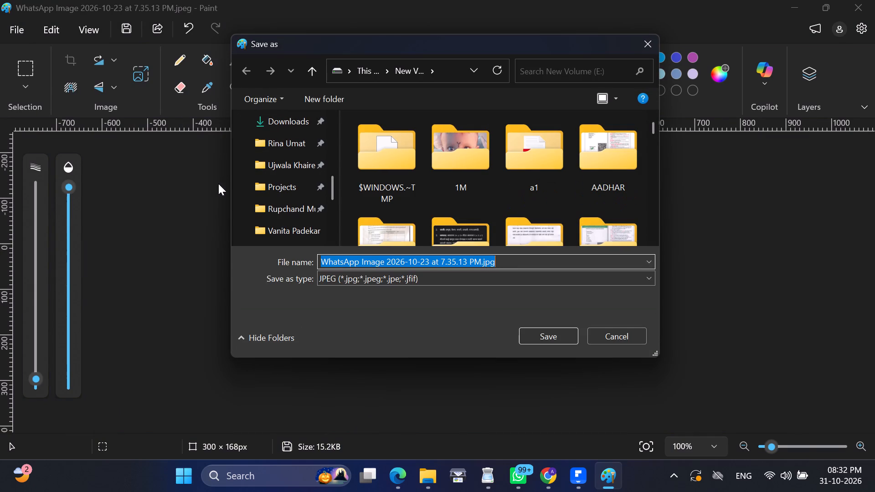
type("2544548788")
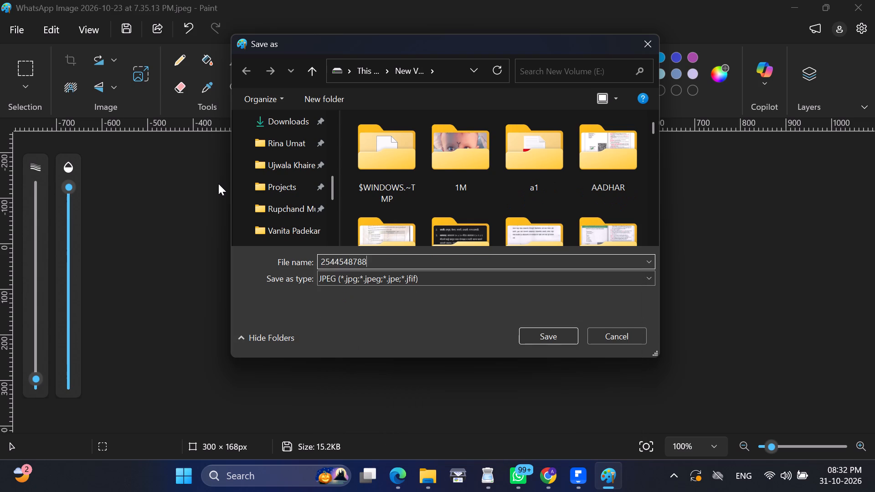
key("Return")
left_click(874, 0)
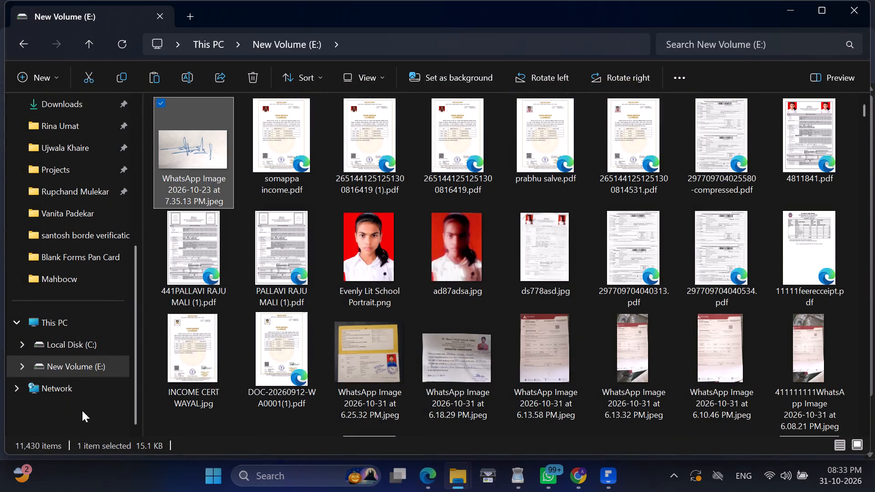
In File Explorer, copy 2544548788.jpg from New Volume (E:) and close the window.
left_click(87, 376)
left_click(209, 153)
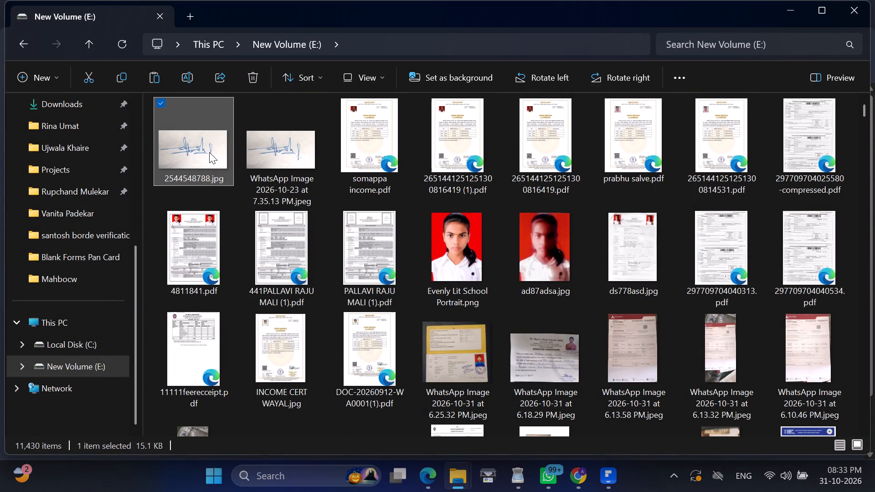
key("ctrl+c")
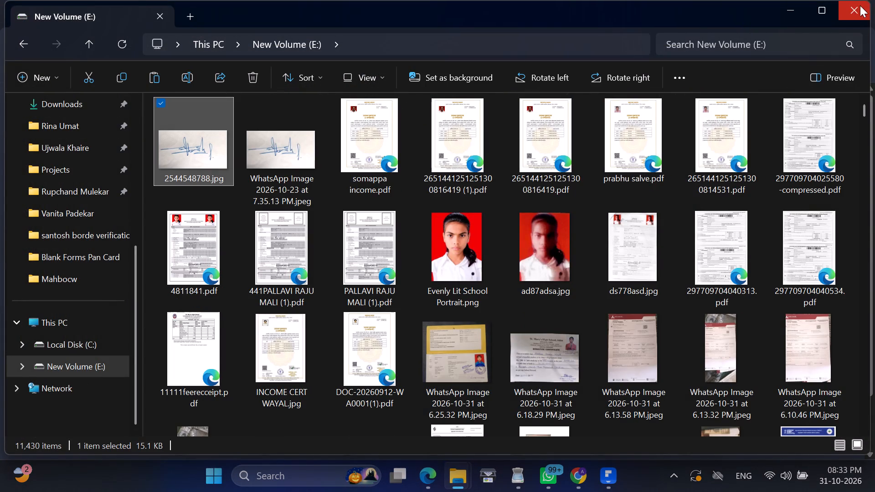
left_click(857, 9)
In Chrome, choose E:\2544548788.jpg as the signature file on the Sarathi upload page and upload it for viewing.
left_click(521, 0)
left_click(467, 0)
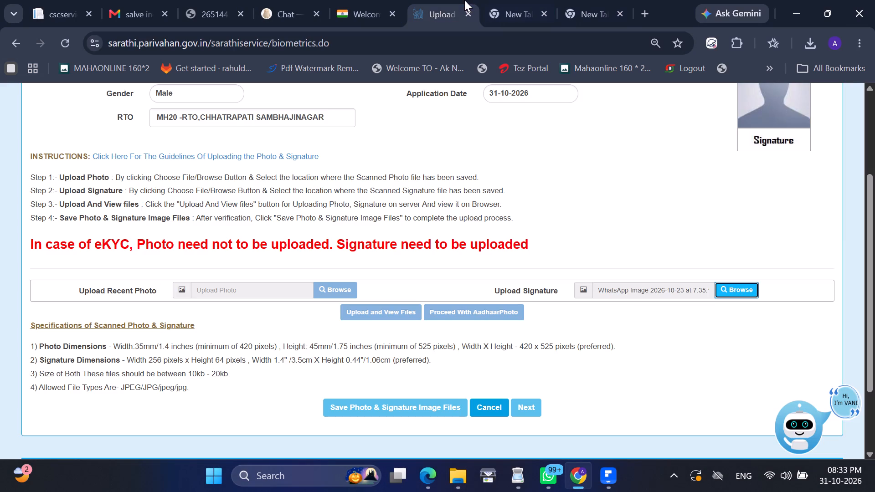
left_click(737, 292)
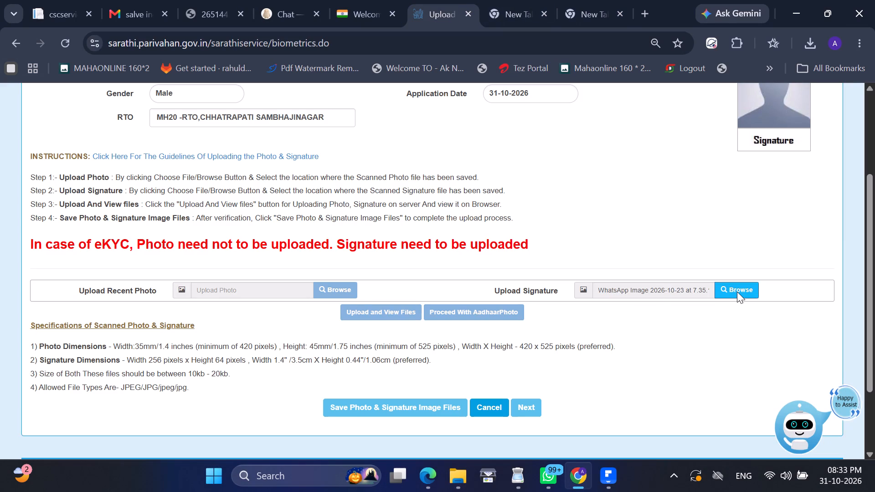
key("ctrl+v")
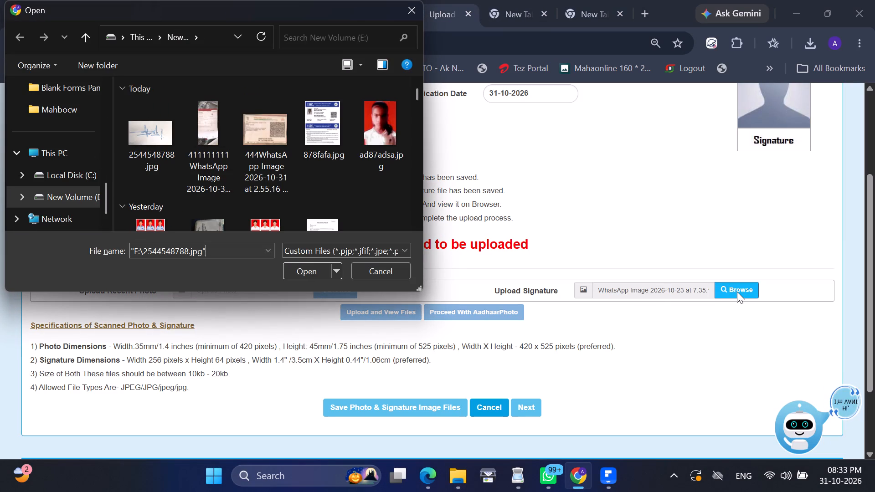
key("Return")
left_click(401, 318)
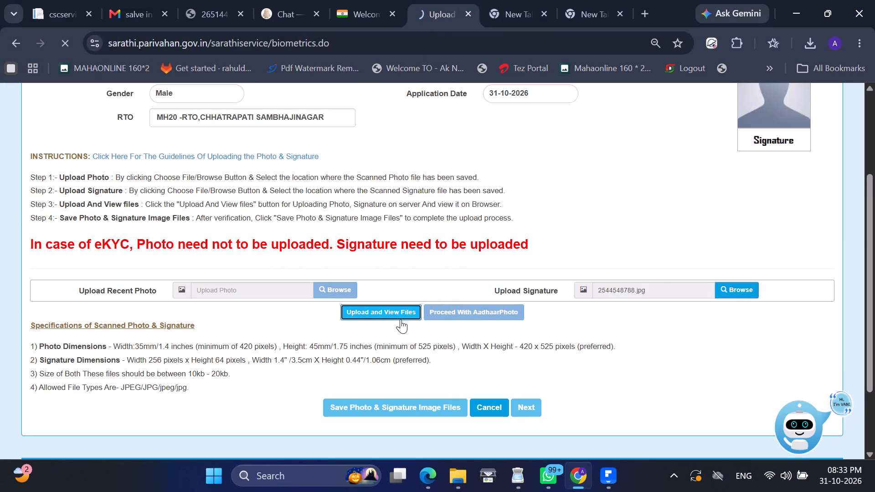
Save the photo and signature image files to the application and accept the confirmation.
scroll(495, 236, "down", 5)
left_click(446, 319)
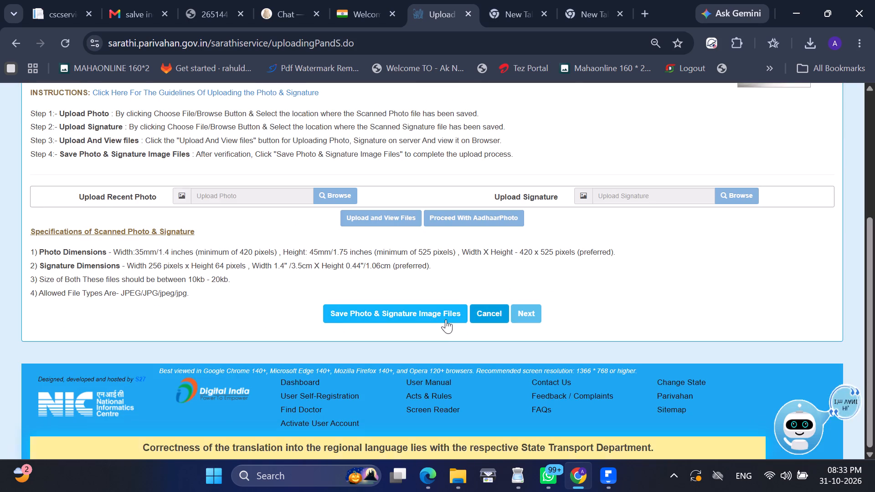
left_click(503, 170)
left_click(498, 180)
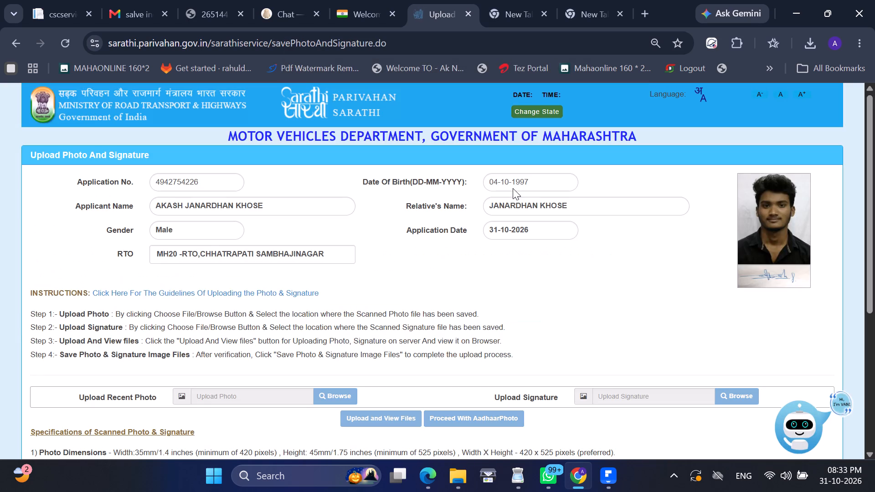
Check the saved photo and signature, continue to the application stages and proceed with the Fee Payment stage.
scroll(405, 258, "down", 5)
scroll(544, 286, "up", 4)
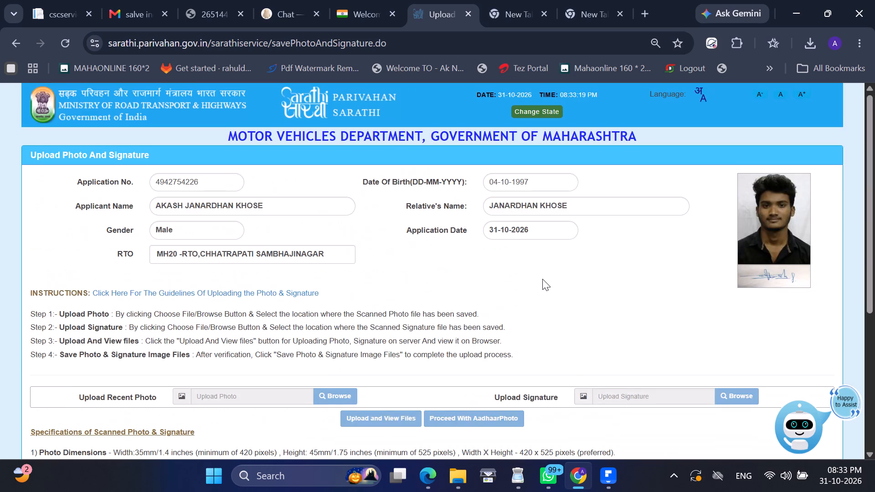
scroll(535, 264, "down", 5)
left_click(519, 288)
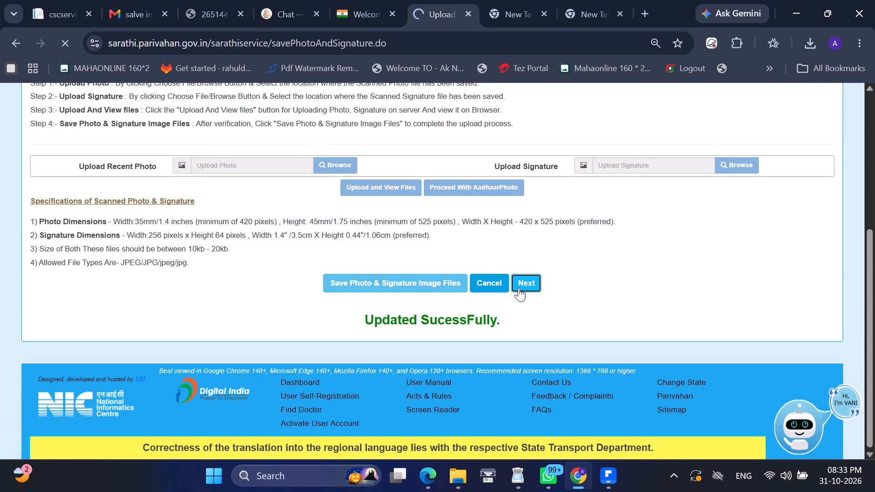
scroll(471, 287, "down", 7)
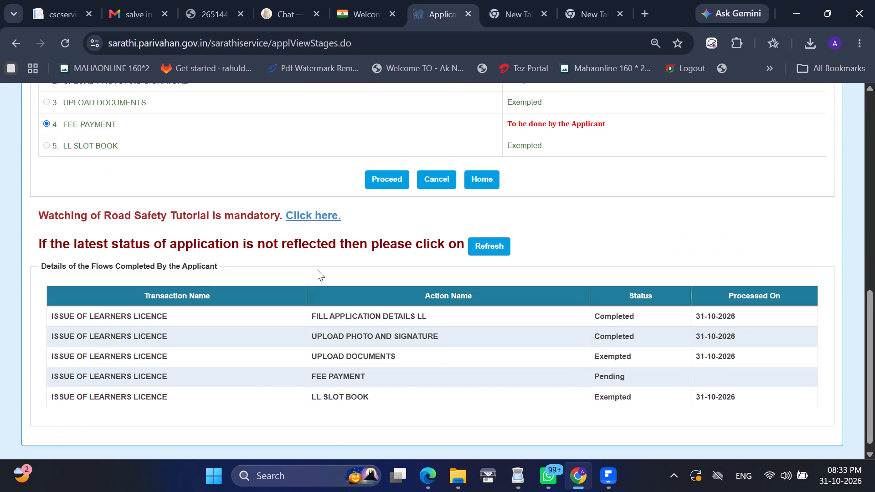
left_click(388, 179)
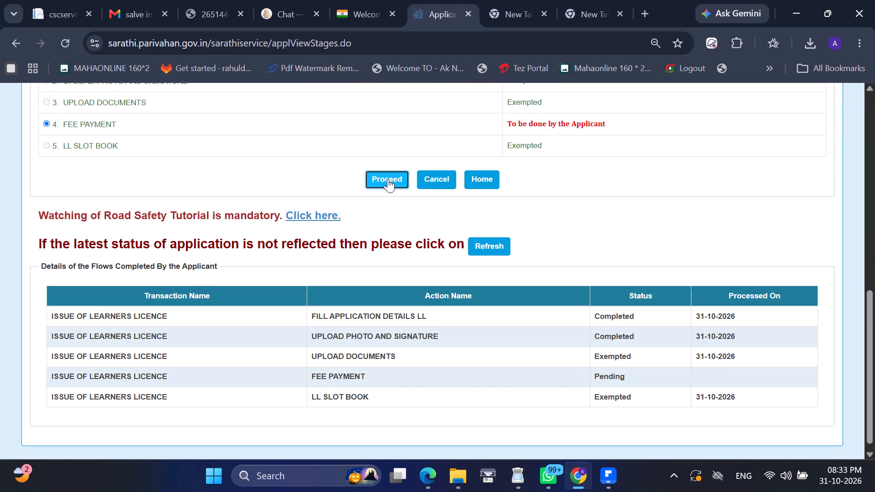
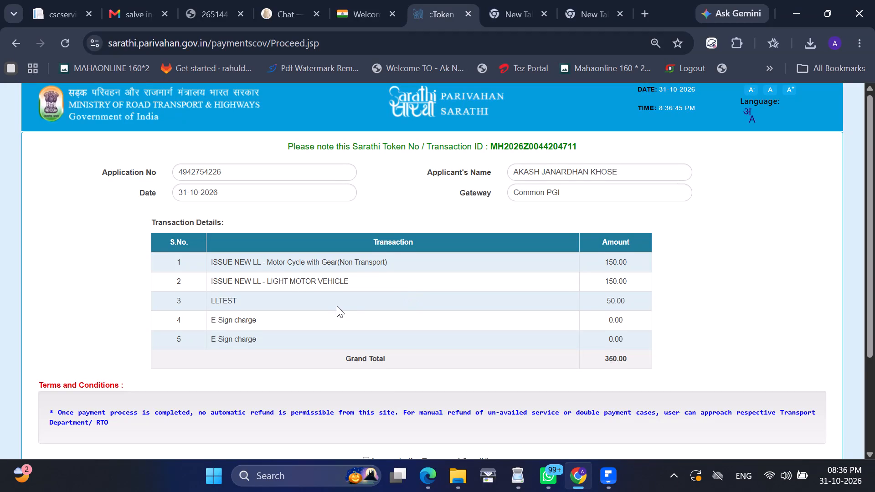
Agree to the Terms and Conditions for the learner's licence fee transaction and proceed to pay.
scroll(253, 304, "down", 4)
left_click(364, 332)
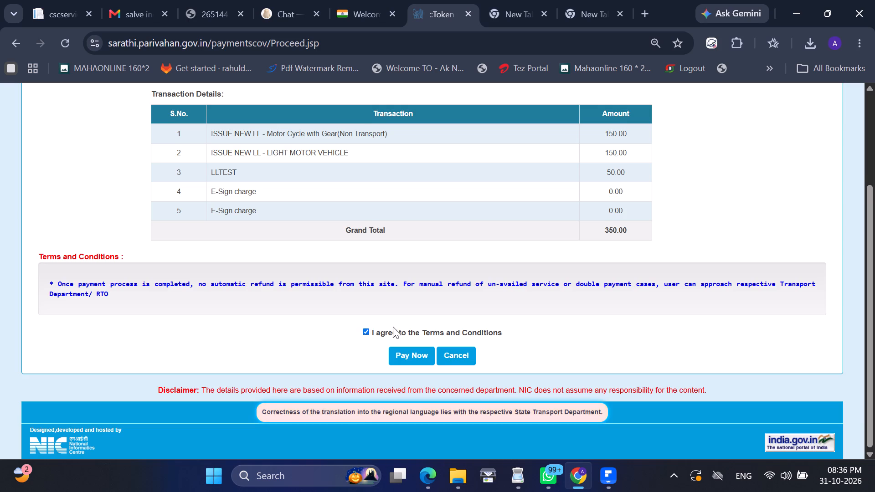
scroll(393, 327, "up", 4)
scroll(339, 309, "down", 4)
left_click(405, 359)
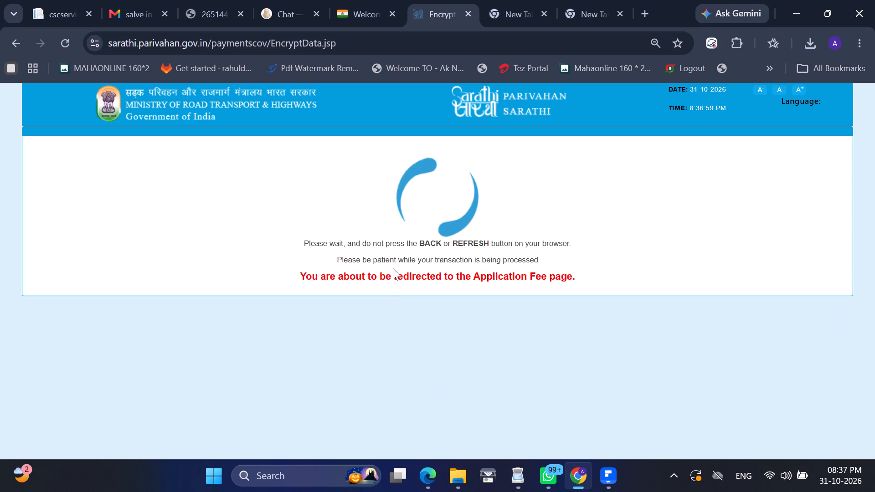
left_click(364, 0)
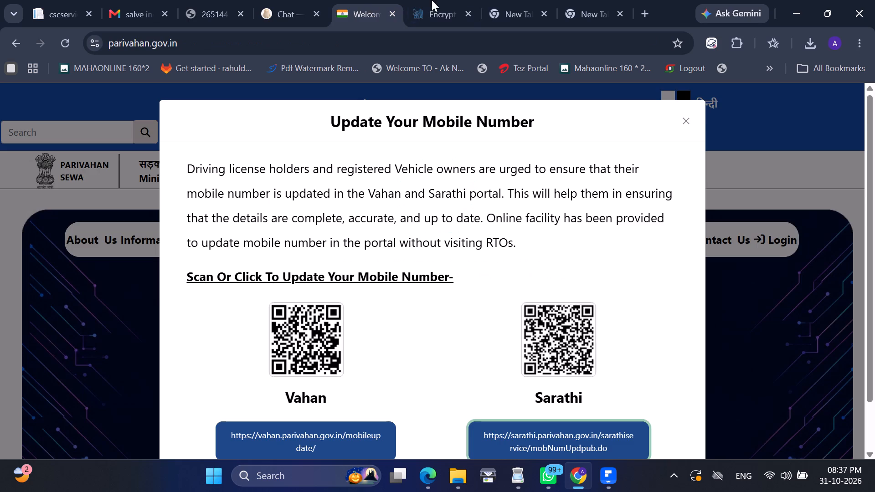
left_click(448, 0)
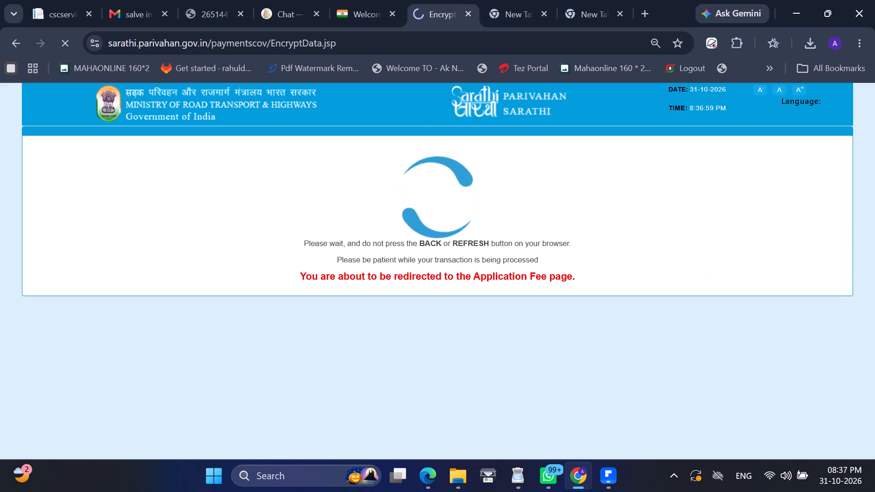
Select the Direct Payment option as the payment gateway and accept the terms and conditions.
scroll(463, 282, "down", 4)
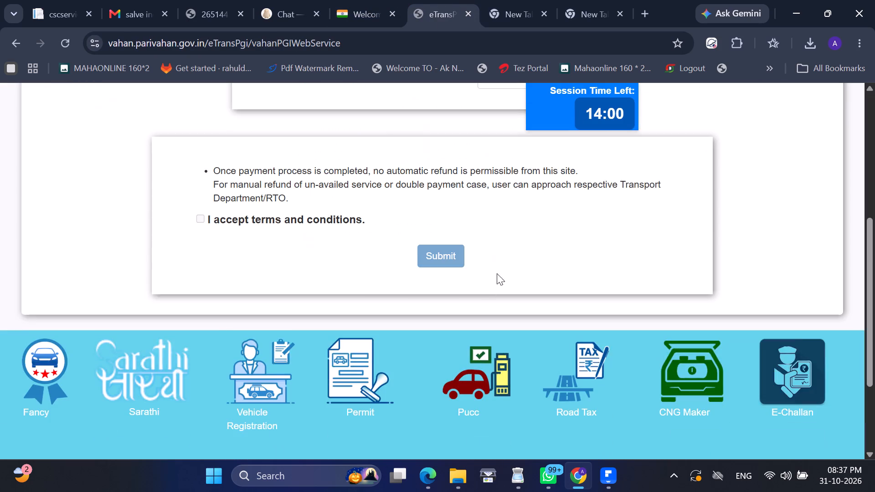
scroll(500, 195, "up", 2)
left_click(506, 212)
left_click(505, 242)
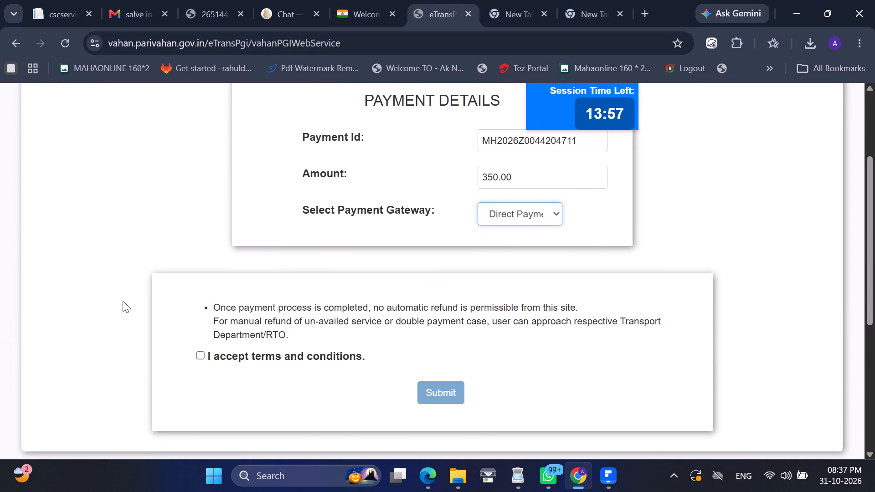
left_click(197, 358)
Review the payment ID, amount, selected gateway and refund terms on the payment gateway page.
scroll(435, 327, "up", 3)
scroll(438, 319, "down", 2)
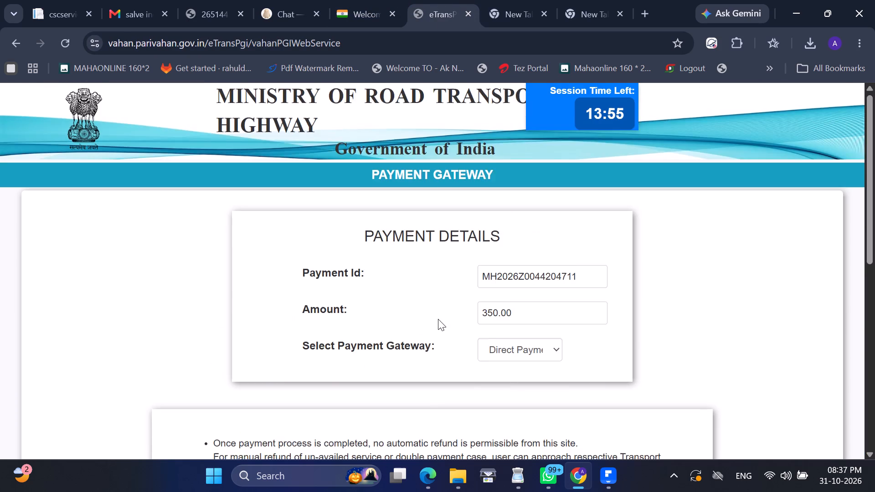
scroll(438, 319, "down", 3)
scroll(494, 324, "up", 5)
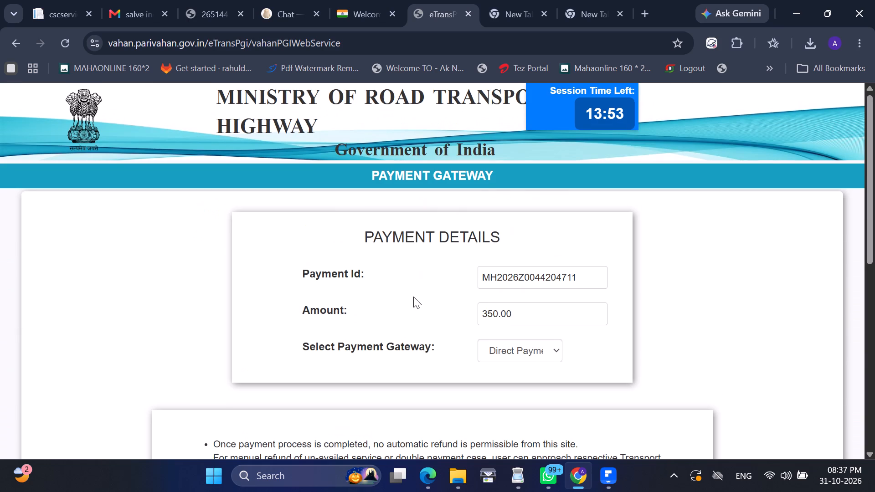
scroll(385, 282, "down", 3)
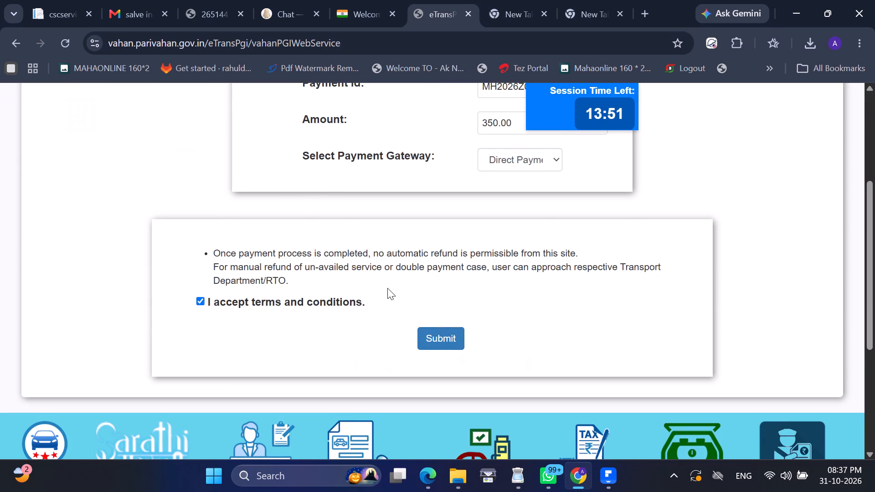
scroll(470, 251, "up", 4)
scroll(370, 195, "down", 6)
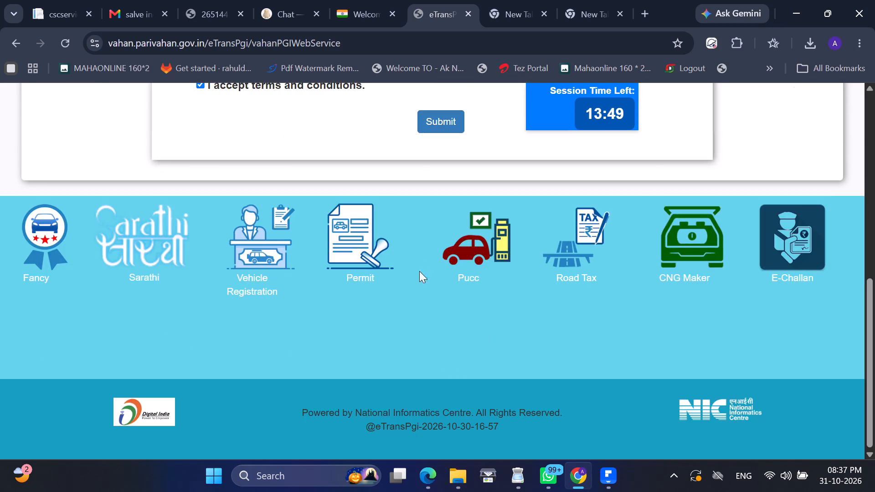
scroll(423, 251, "up", 2)
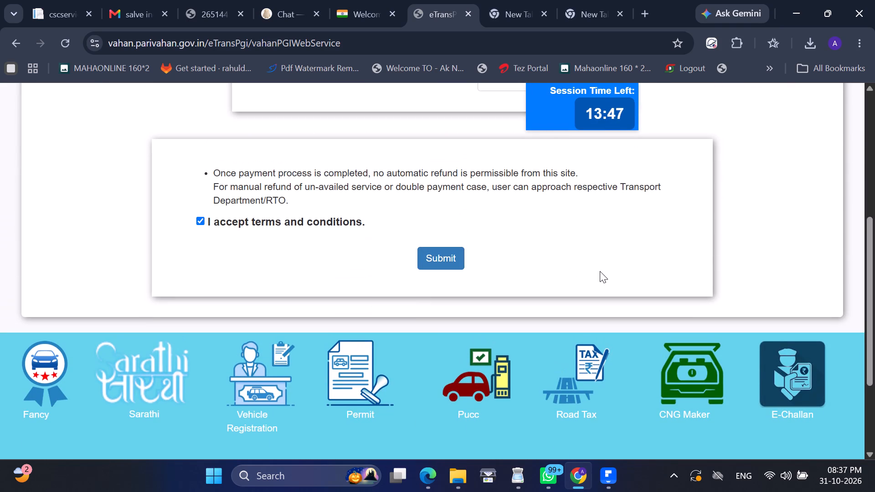
scroll(447, 259, "up", 3)
scroll(421, 233, "down", 4)
scroll(479, 236, "up", 3)
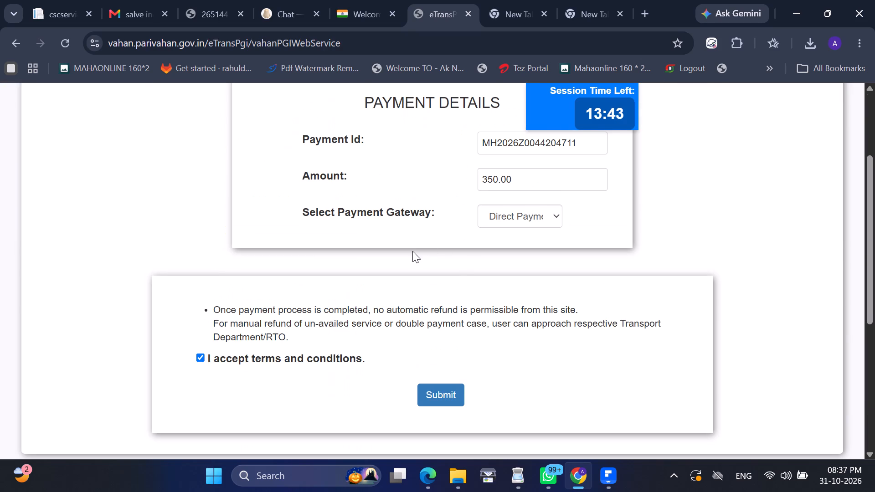
scroll(412, 251, "down", 2)
Submit the payment details to continue to the bank's payment page.
left_click_drag(429, 258, 515, 259)
scroll(511, 253, "up", 4)
scroll(405, 230, "down", 3)
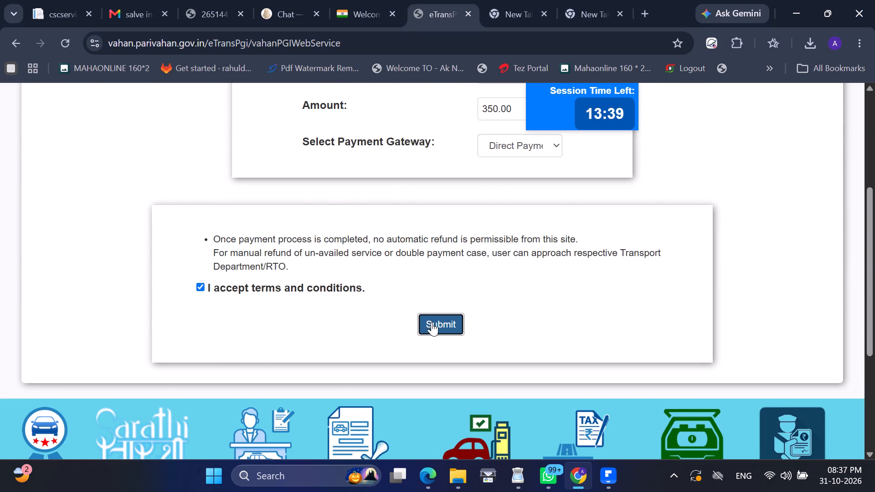
left_click(436, 324)
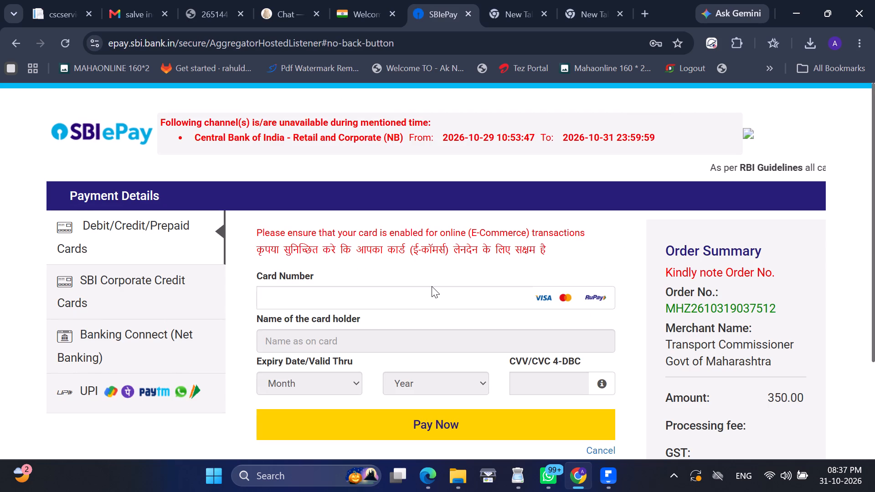
Choose UPI with the UPI QR option on SBIePay and bring up the QR code for scanning.
left_click(150, 384)
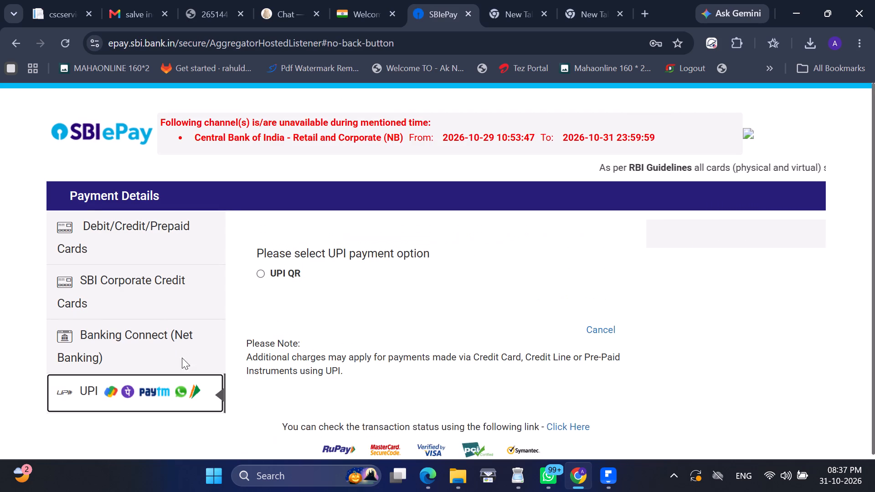
left_click(262, 276)
left_click(267, 262)
left_click(351, 324)
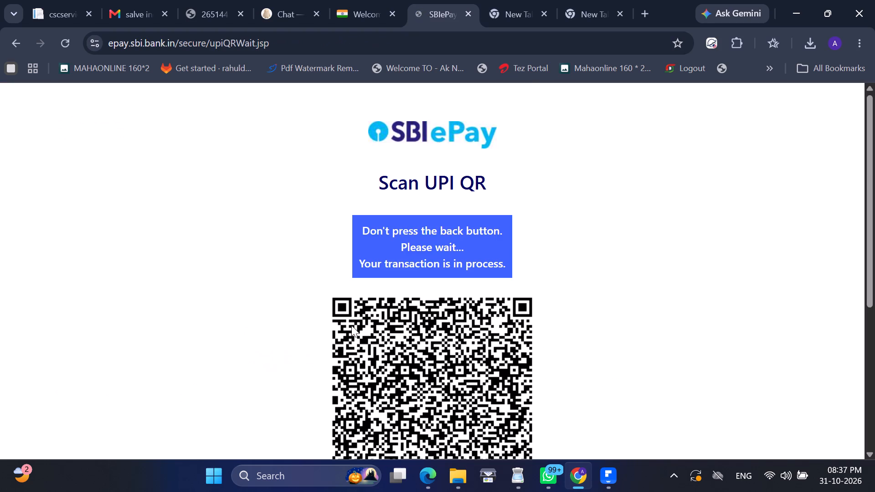
scroll(309, 326, "down", 1)
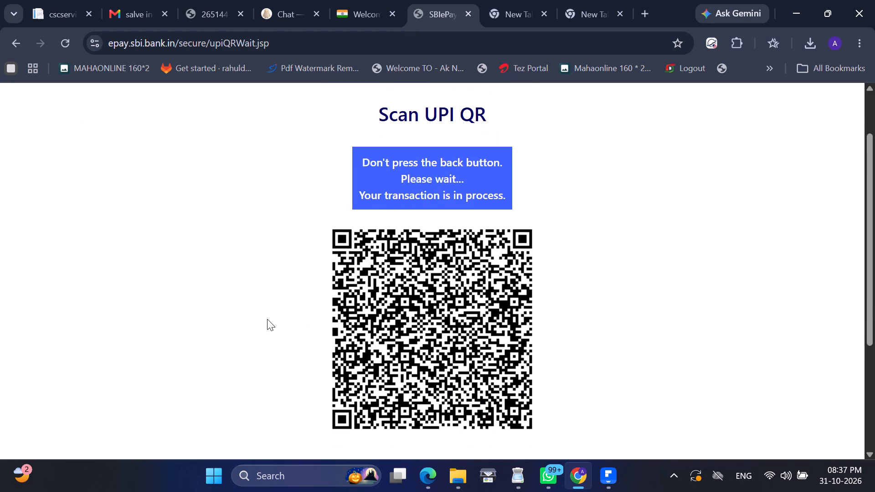
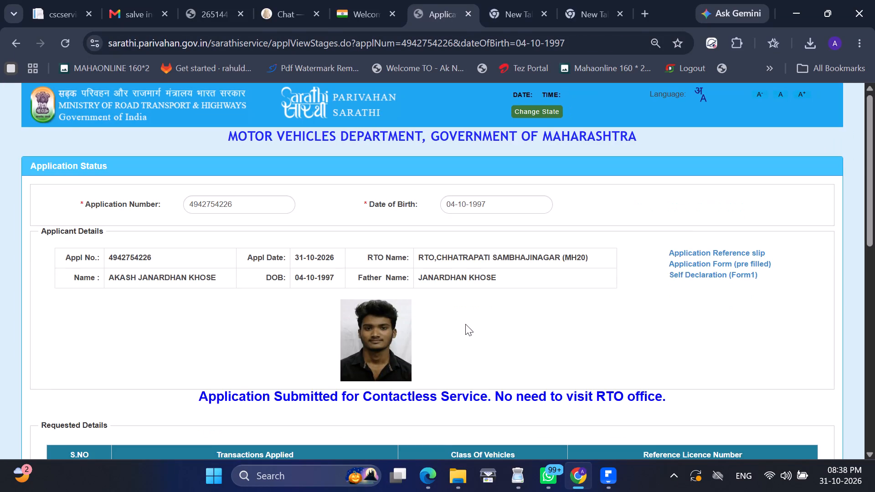
Review the learner's licence application status page down to the completed flows and the current processing stage.
scroll(430, 314, "down", 7)
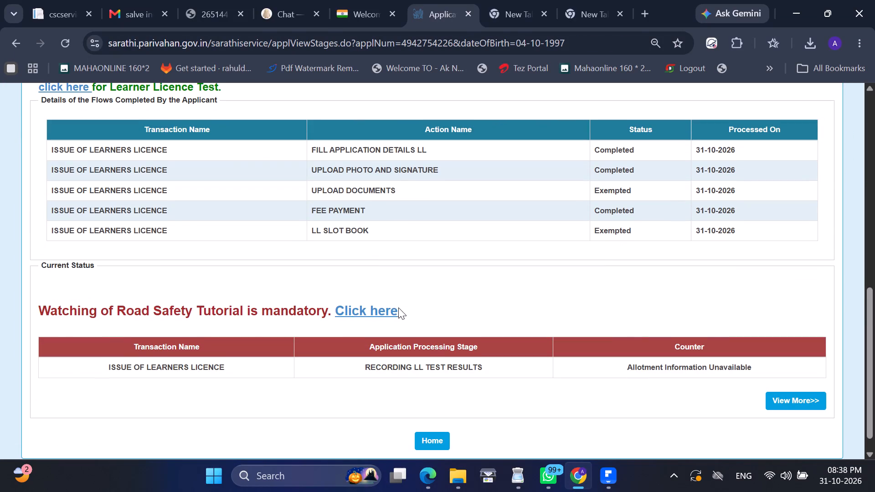
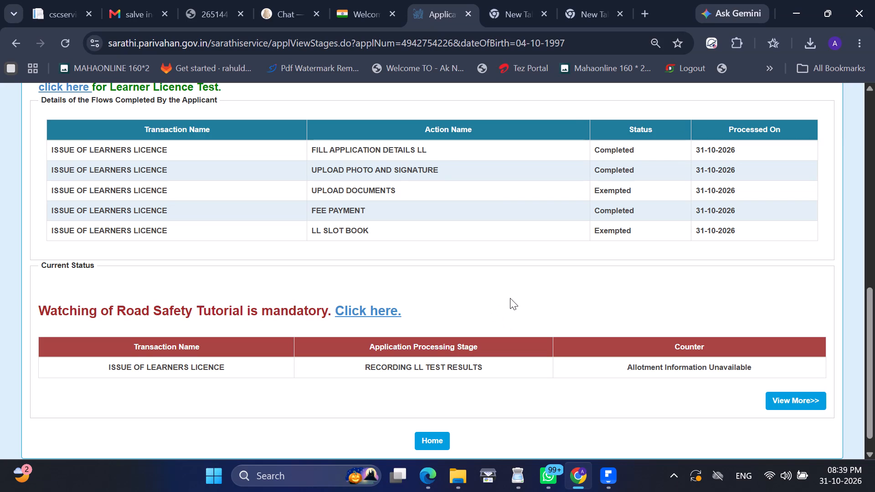
View the online Learner's Licence Test setup instructions linked from the application status page, closing their window when done.
scroll(488, 295, "up", 6)
scroll(476, 284, "down", 5)
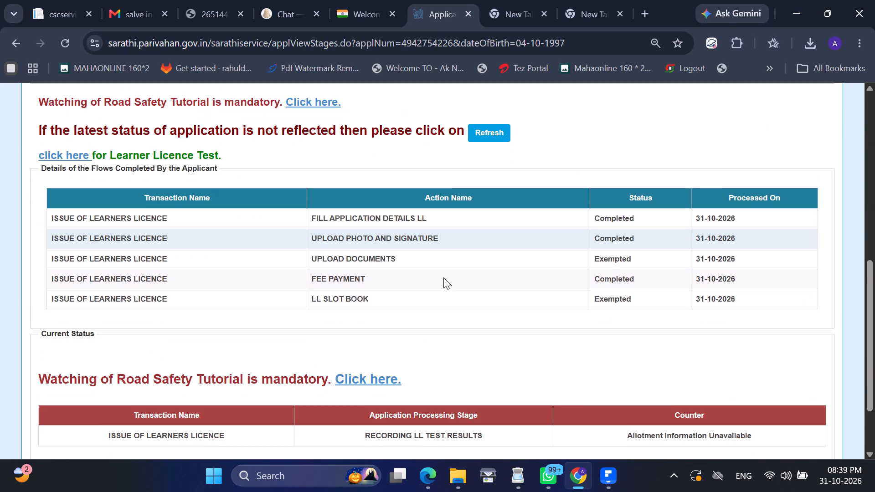
scroll(443, 281, "down", 4)
scroll(443, 281, "up", 4)
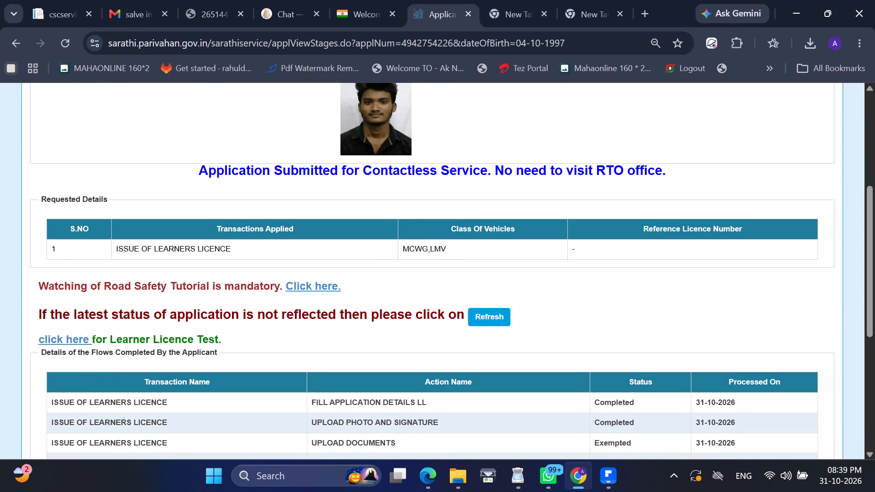
left_click(78, 343)
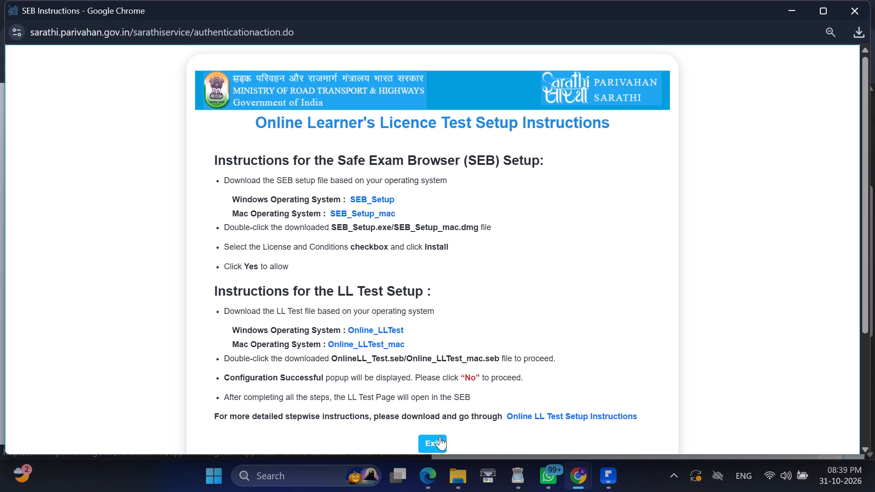
left_click(849, 2)
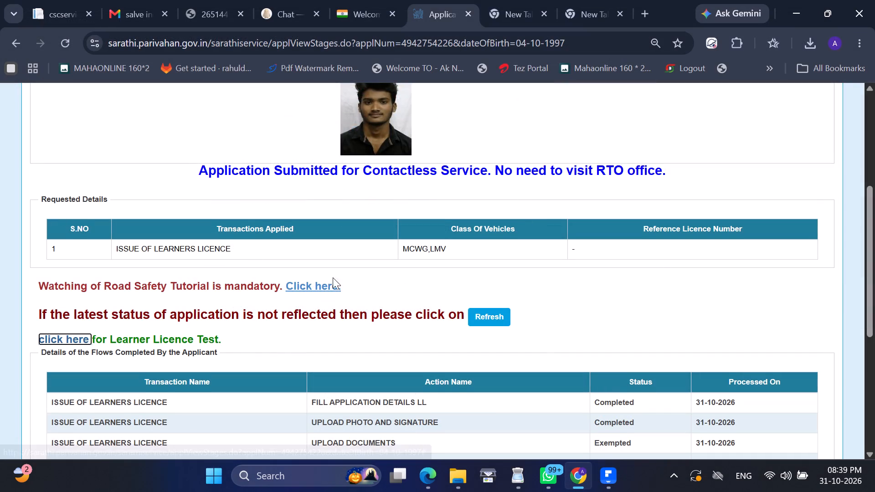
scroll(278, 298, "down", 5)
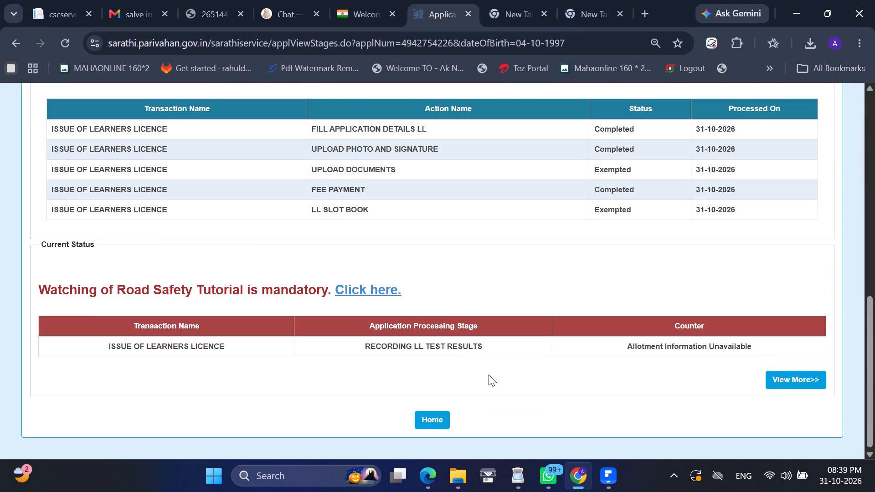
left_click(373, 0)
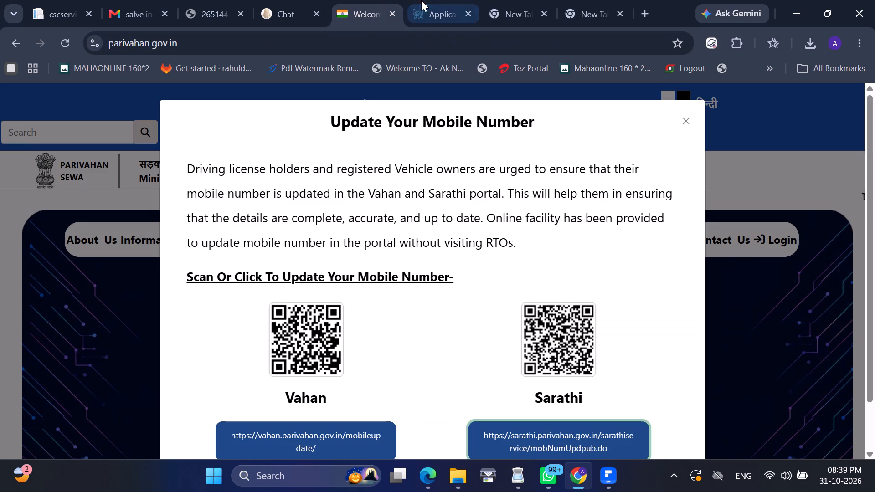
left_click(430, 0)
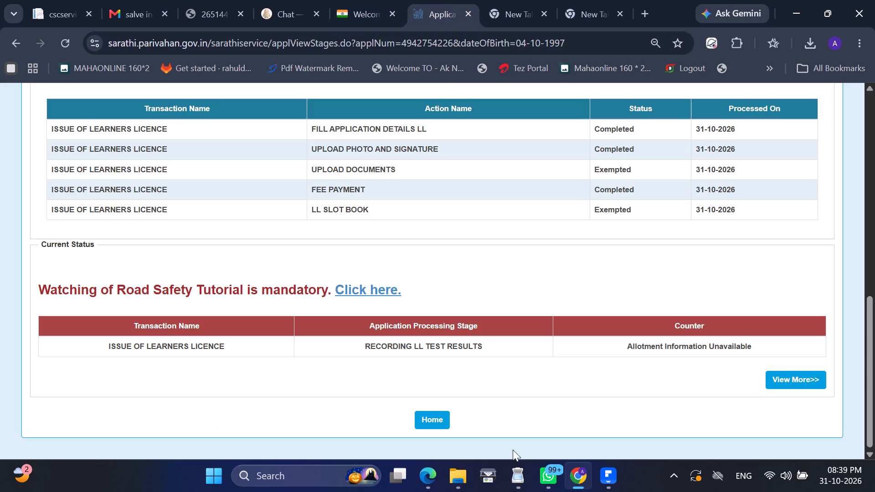
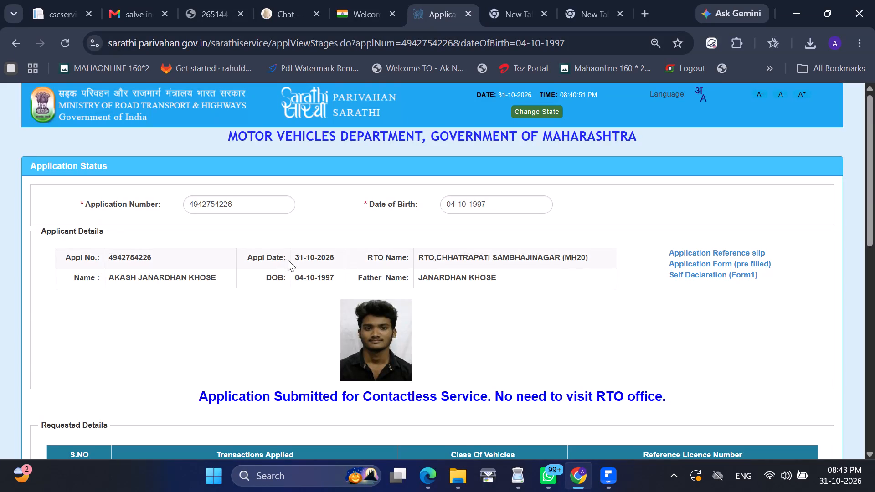
Select the applicant's date of birth in the Applicant Details section of the application status page.
left_click_drag(294, 276, 359, 283)
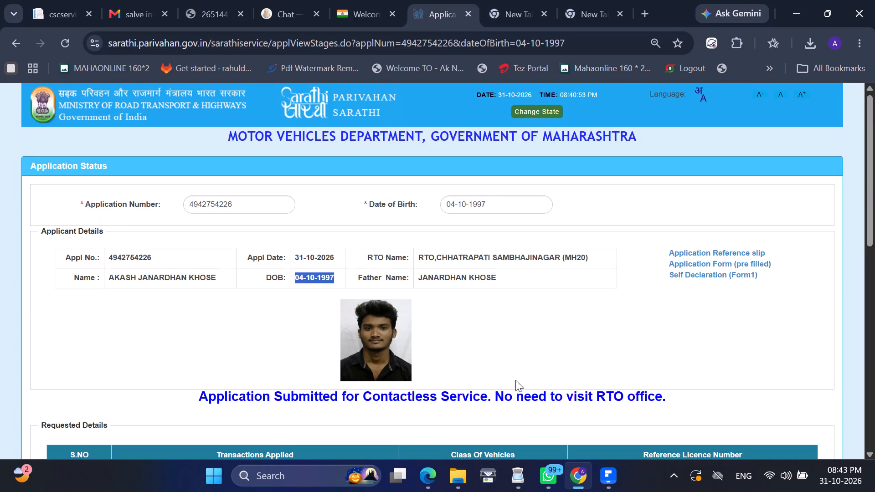